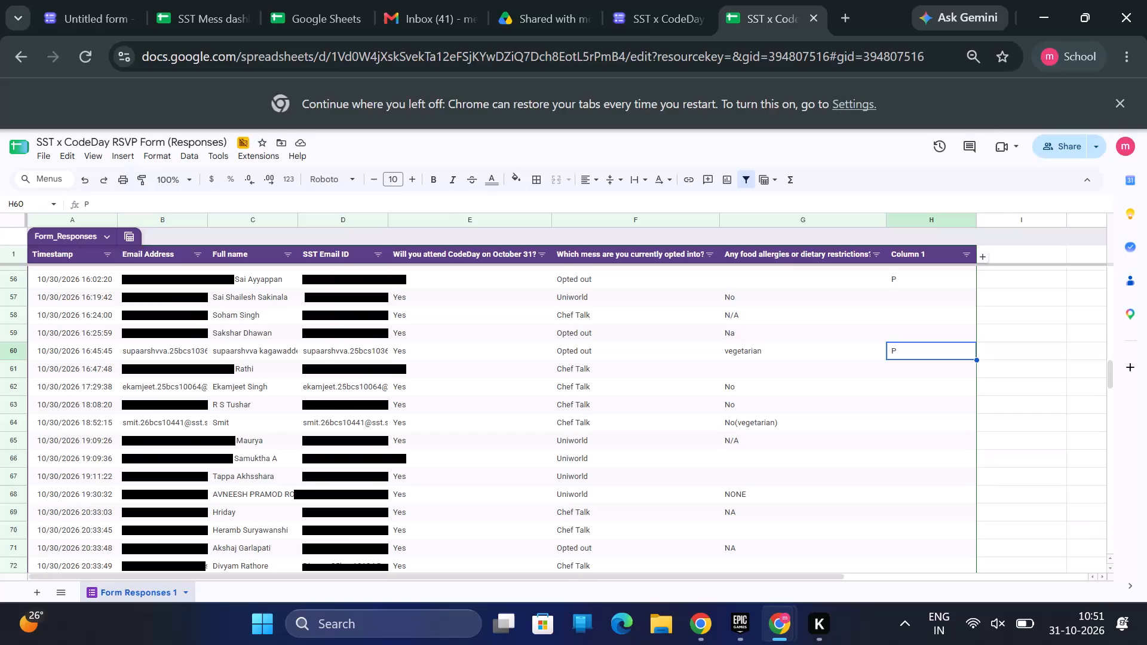
Mark the response in row 61 with P in Column 1.
key(Down)
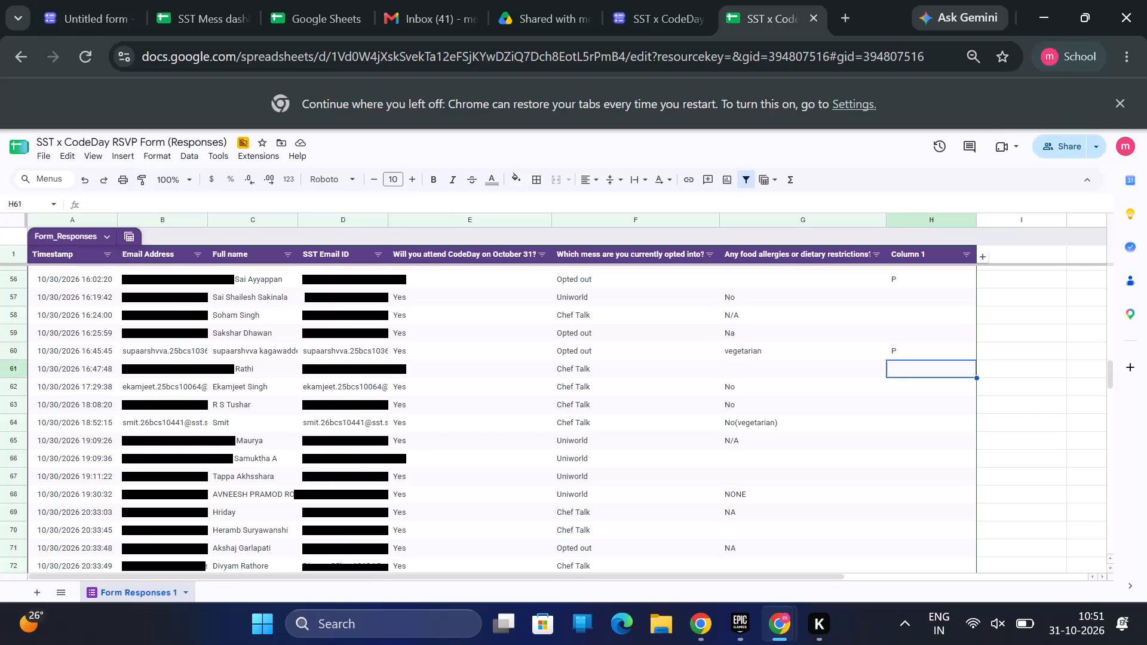
scroll(912, 480, down, 2)
key(p)
key(Down)
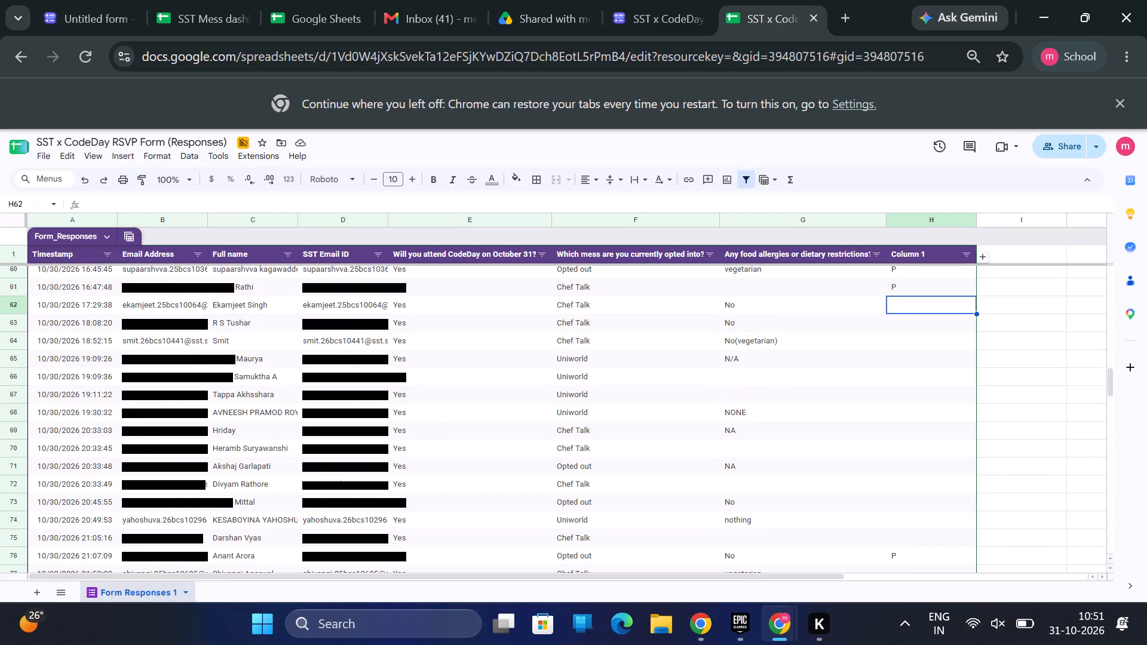
Mark the responses in rows 64 and 65 with P in Column 1, leaving rows 62 and 63 blank.
key(Up)
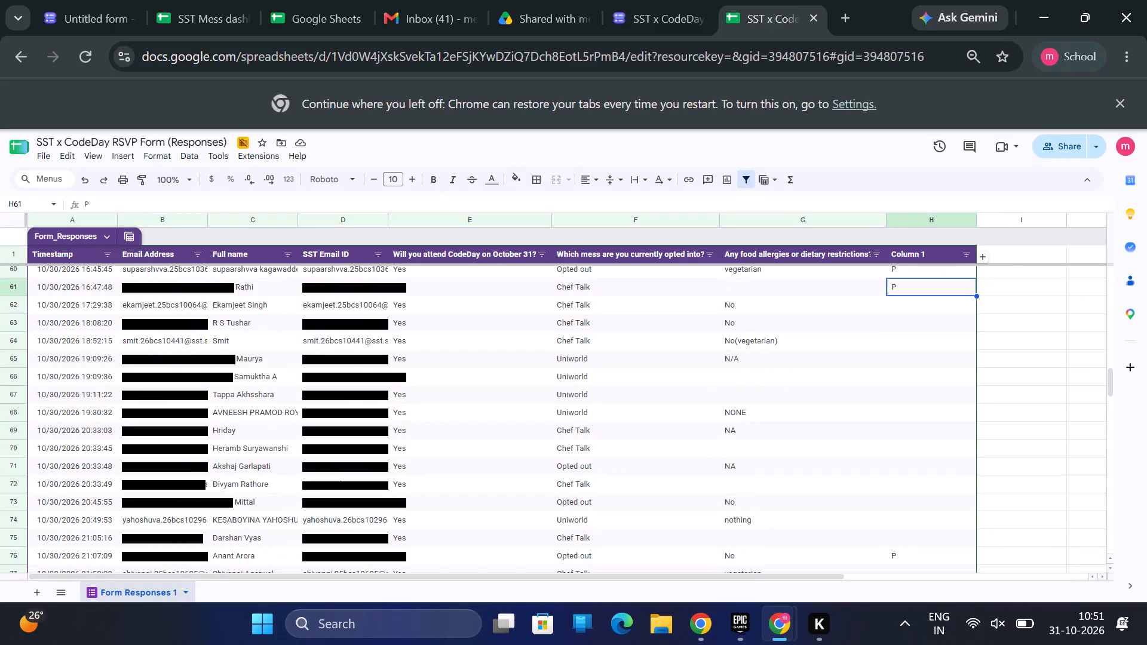
key(Down)
key(Down)
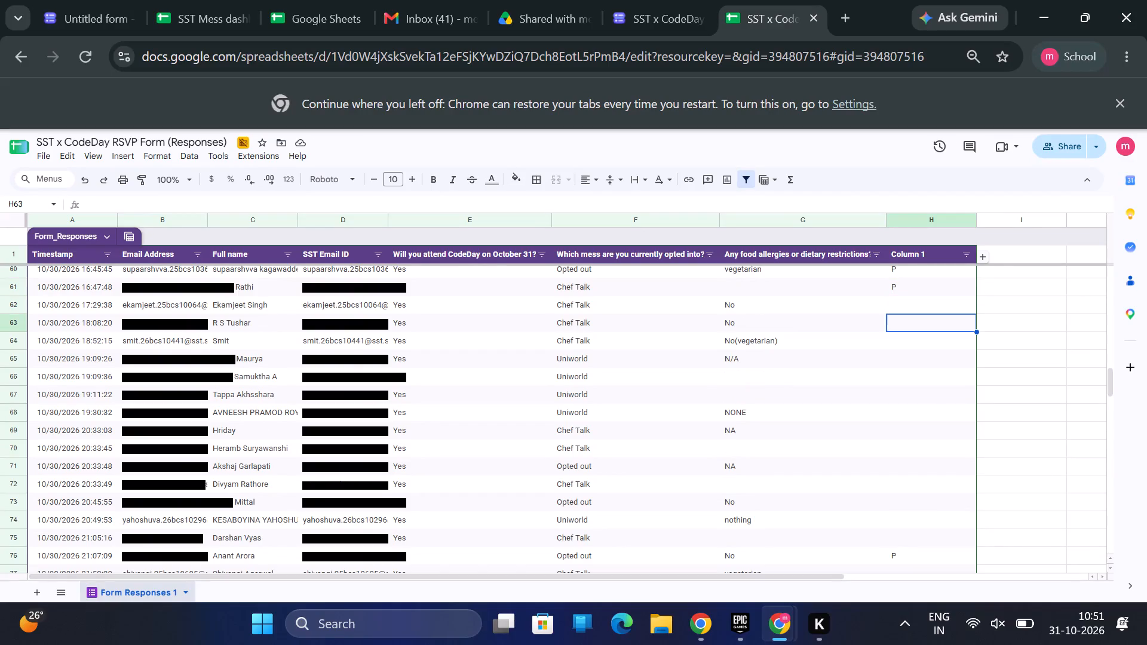
key(Down)
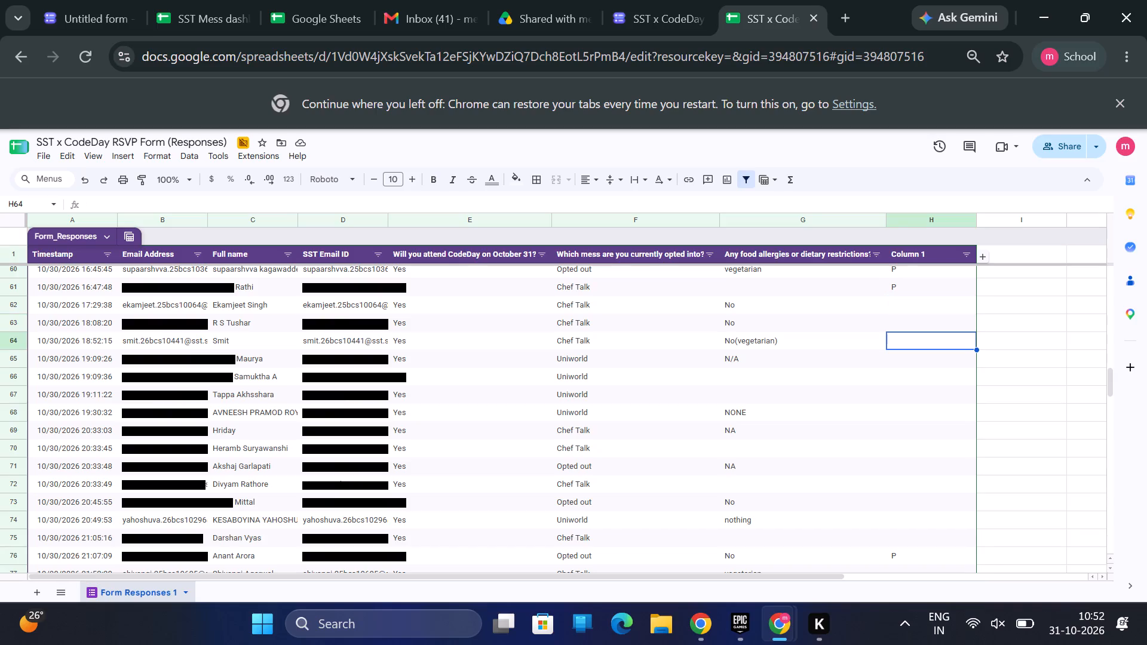
key(p)
key(Down)
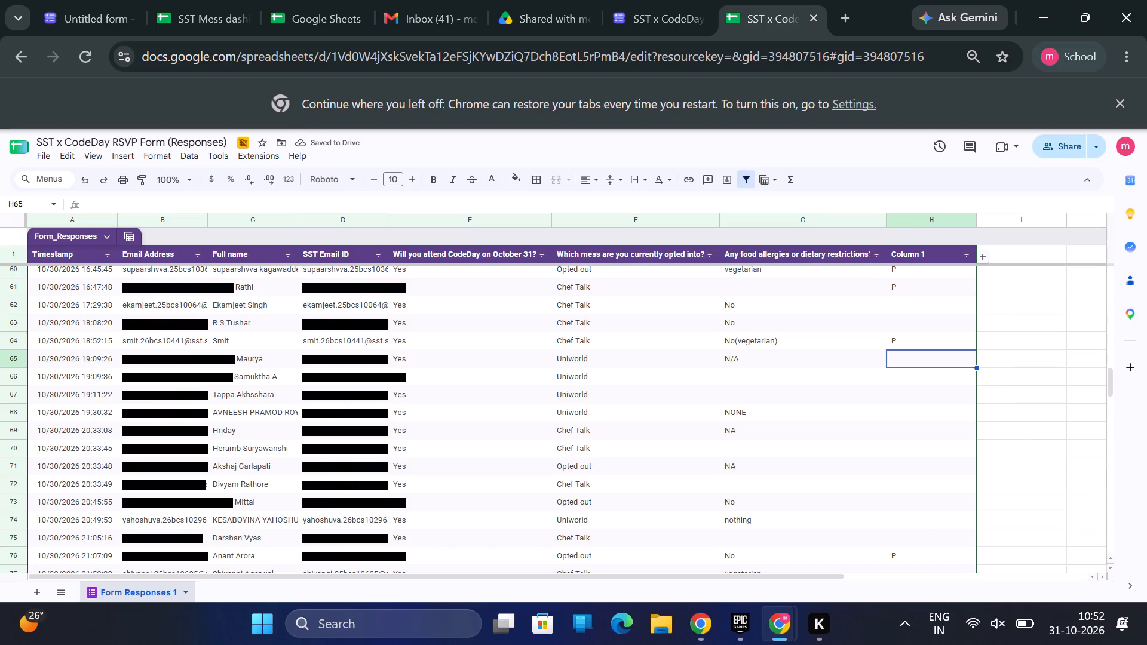
key(p)
key(Down)
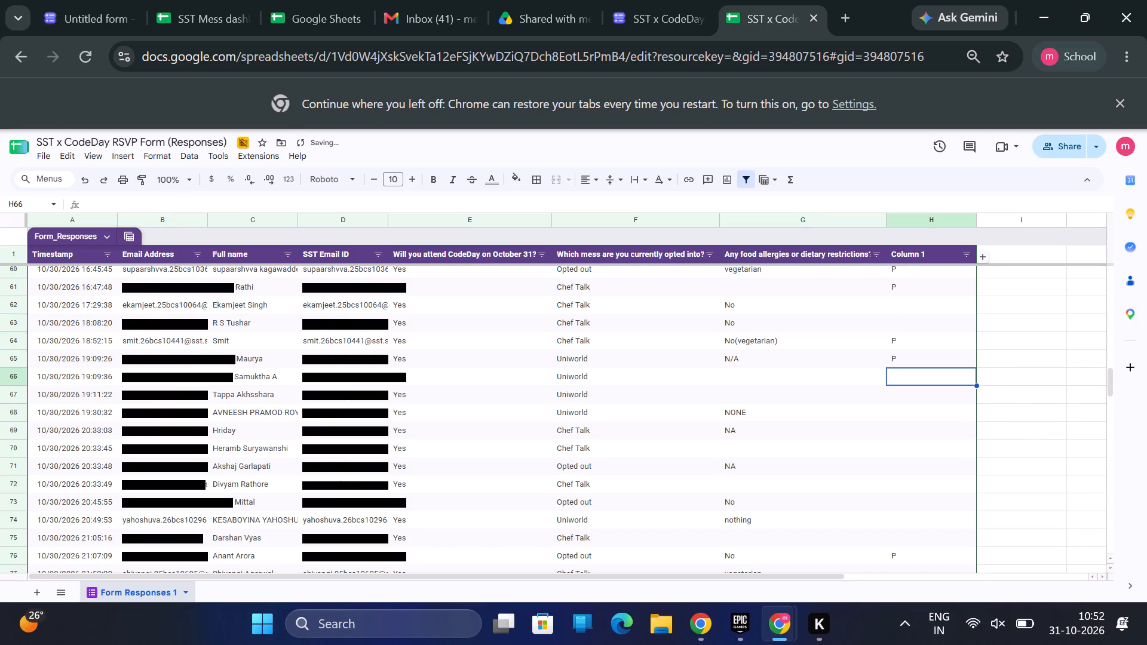
Mark the responses in rows 68, 69 and 70 with P in Column 1, leaving rows 66 and 67 blank.
key(Down)
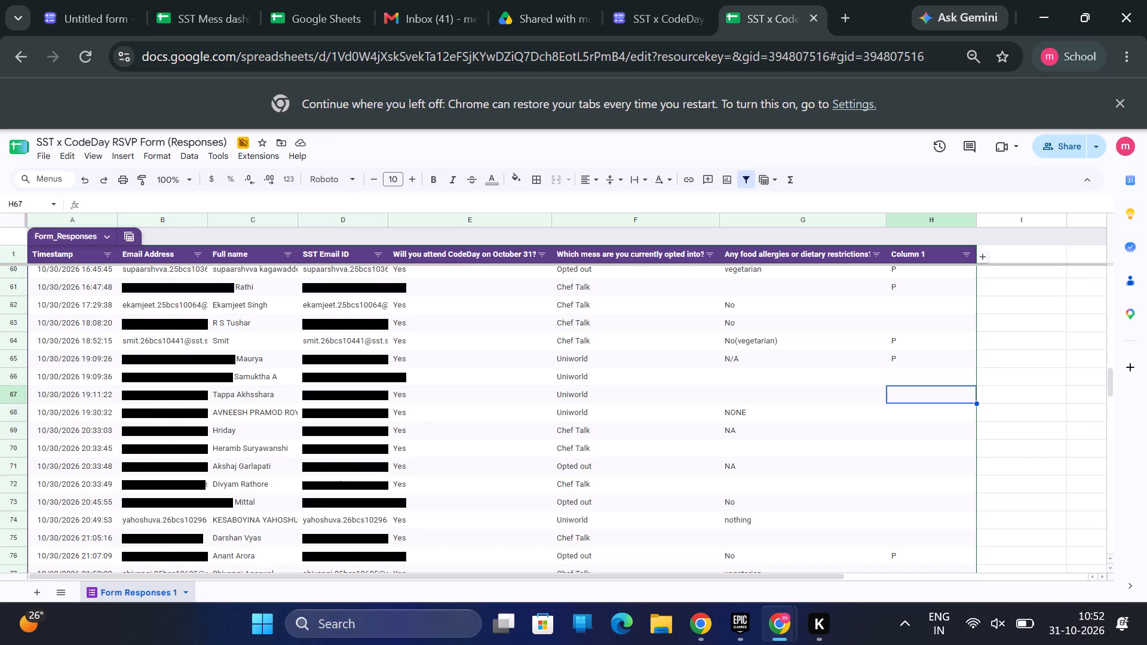
key(Down)
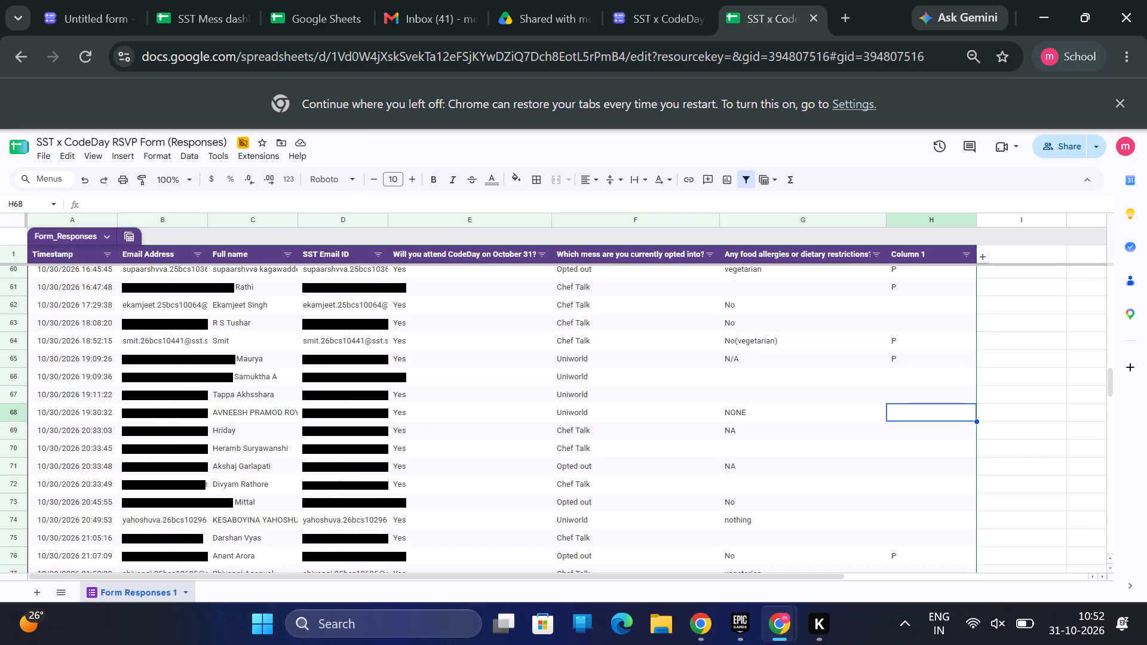
key(p)
key(Down)
scroll(912, 480, down, 1)
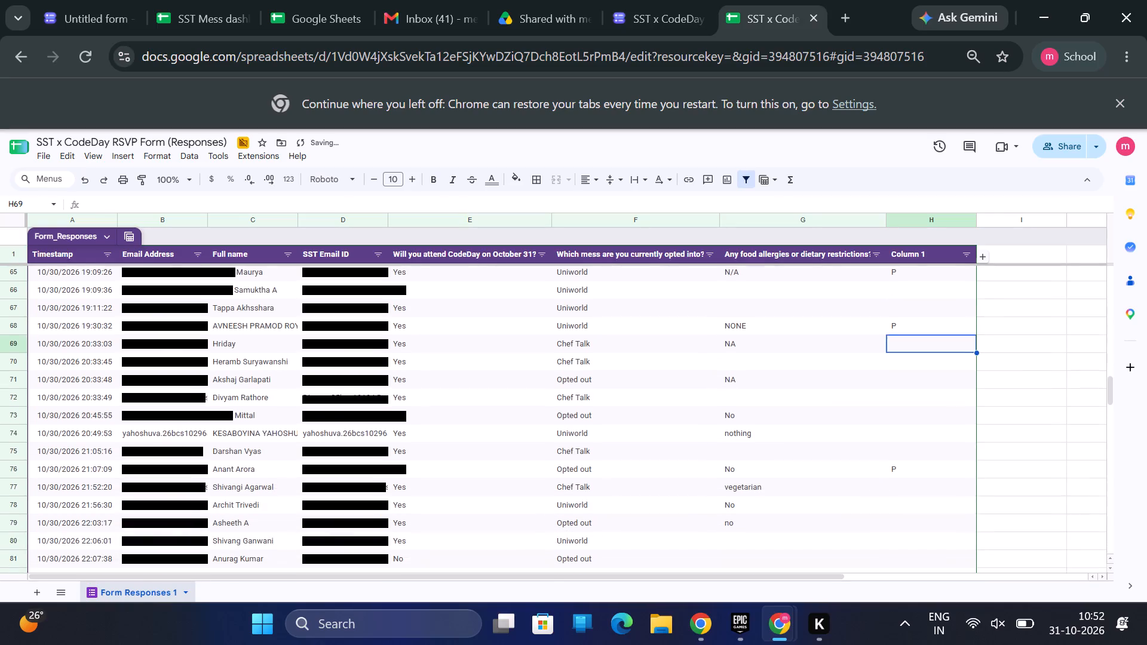
scroll(912, 480, down, 1)
key(p)
key(Down)
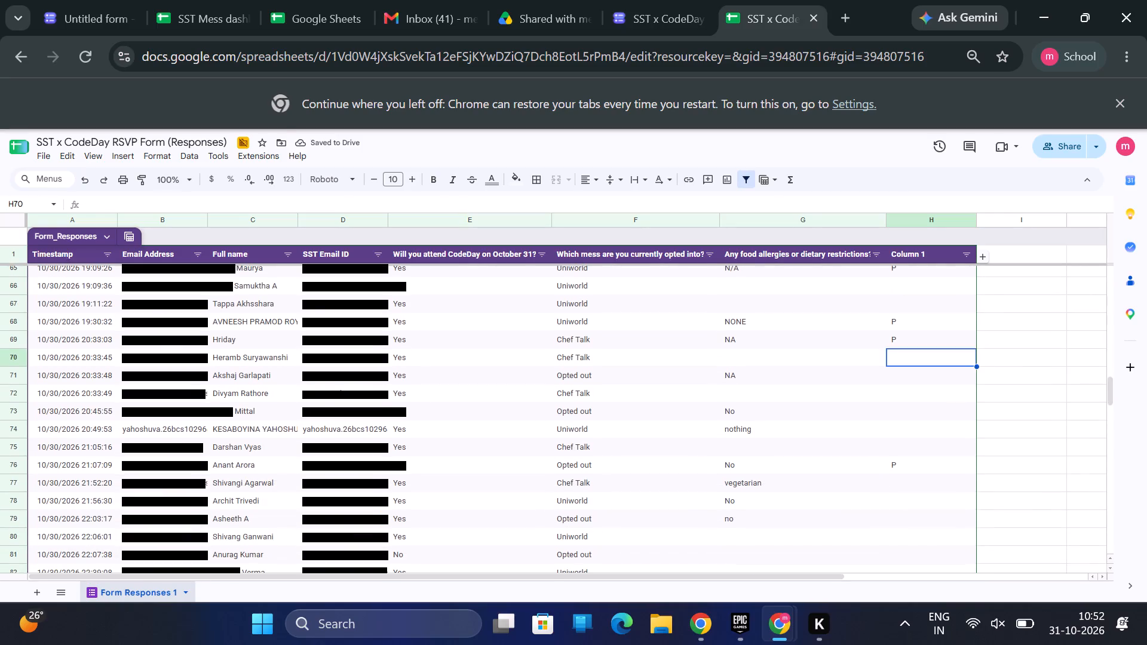
key(p)
key(Down)
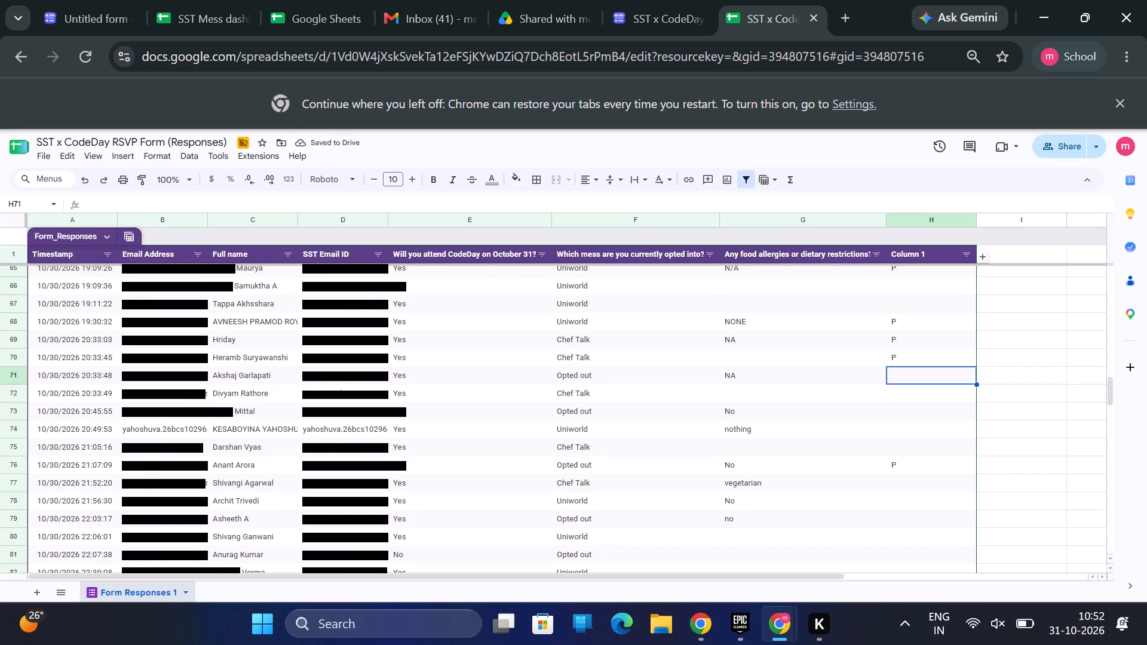
Go through the responses in rows 71 to 81 one by one, checking each attendee against Column 1.
key(Down)
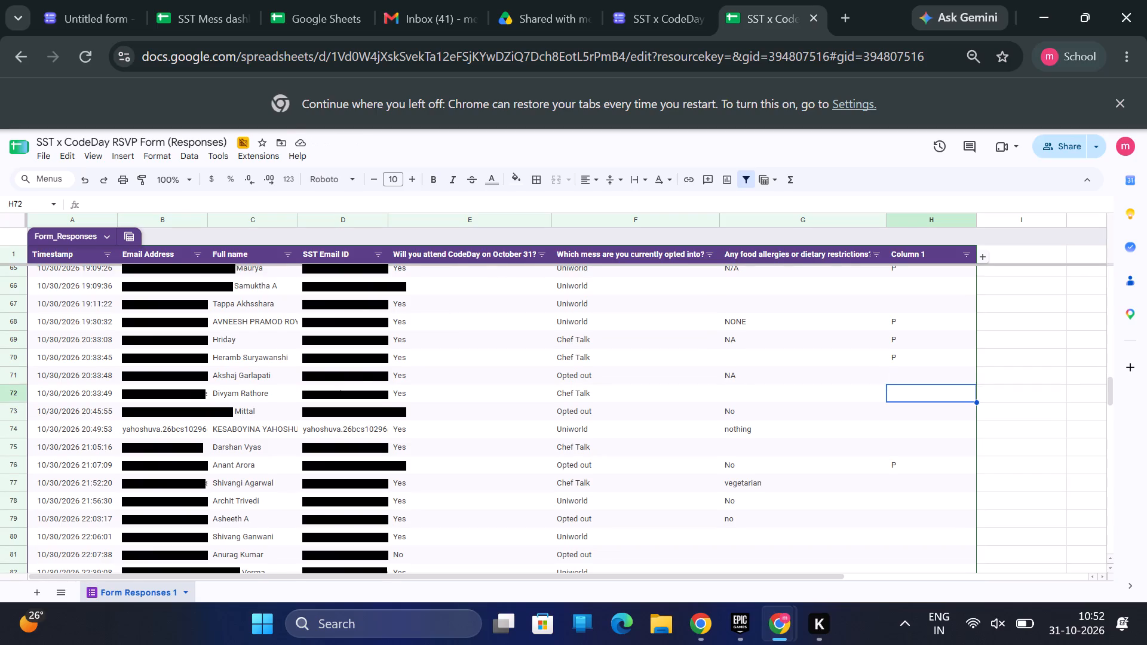
scroll(912, 480, down, 2)
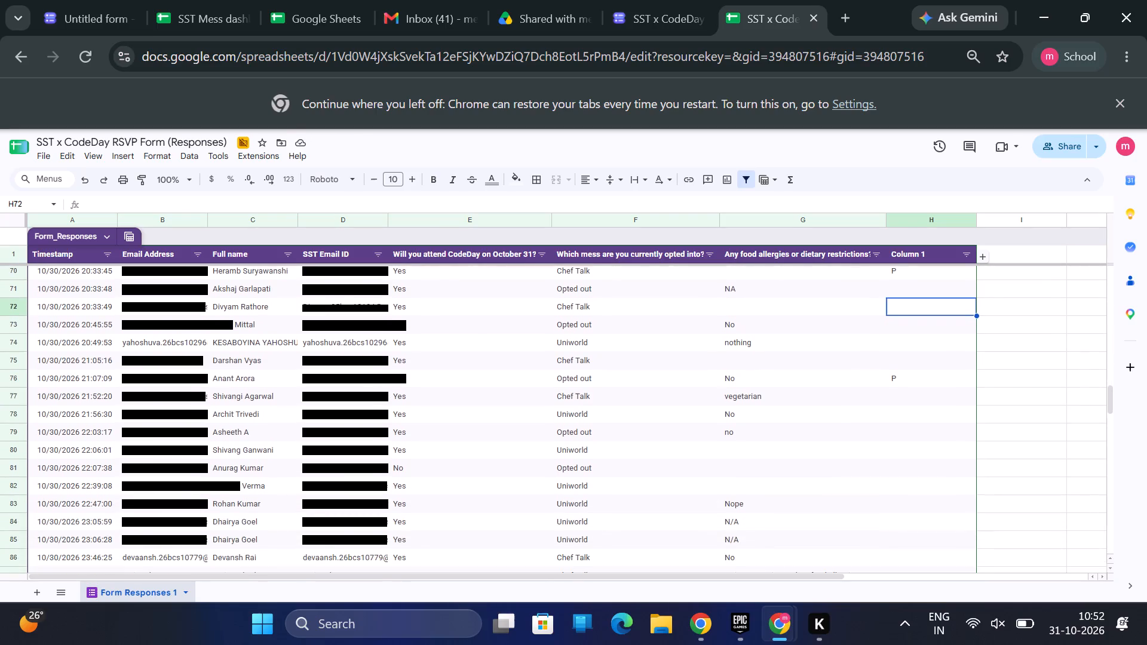
key(Down)
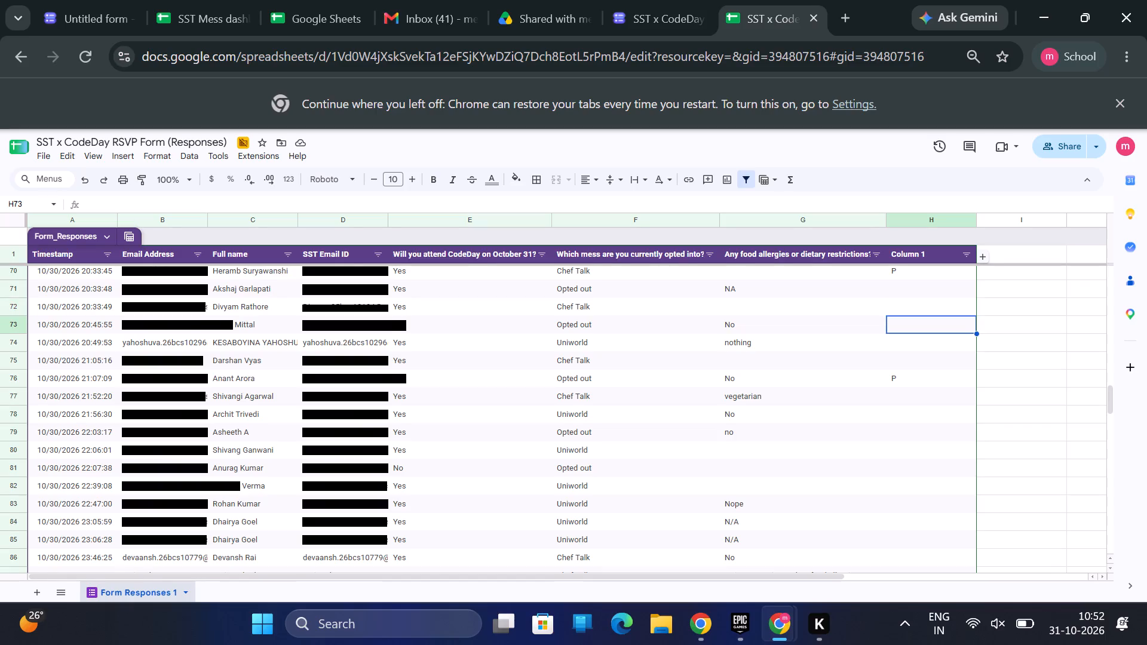
scroll(912, 480, down, 1)
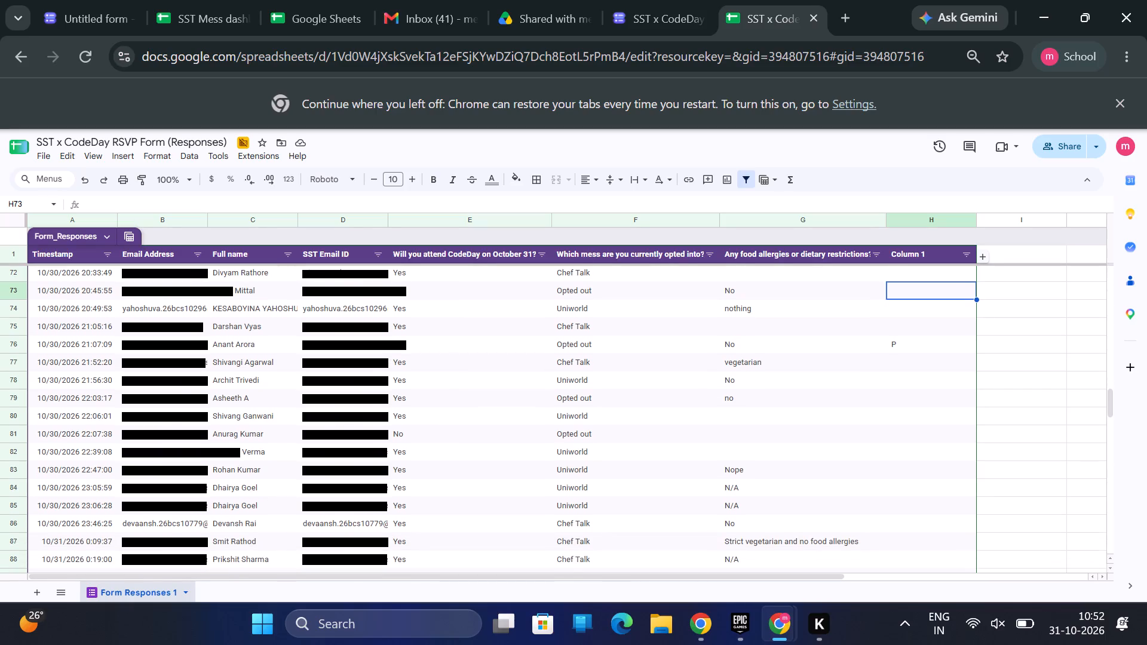
key(Down)
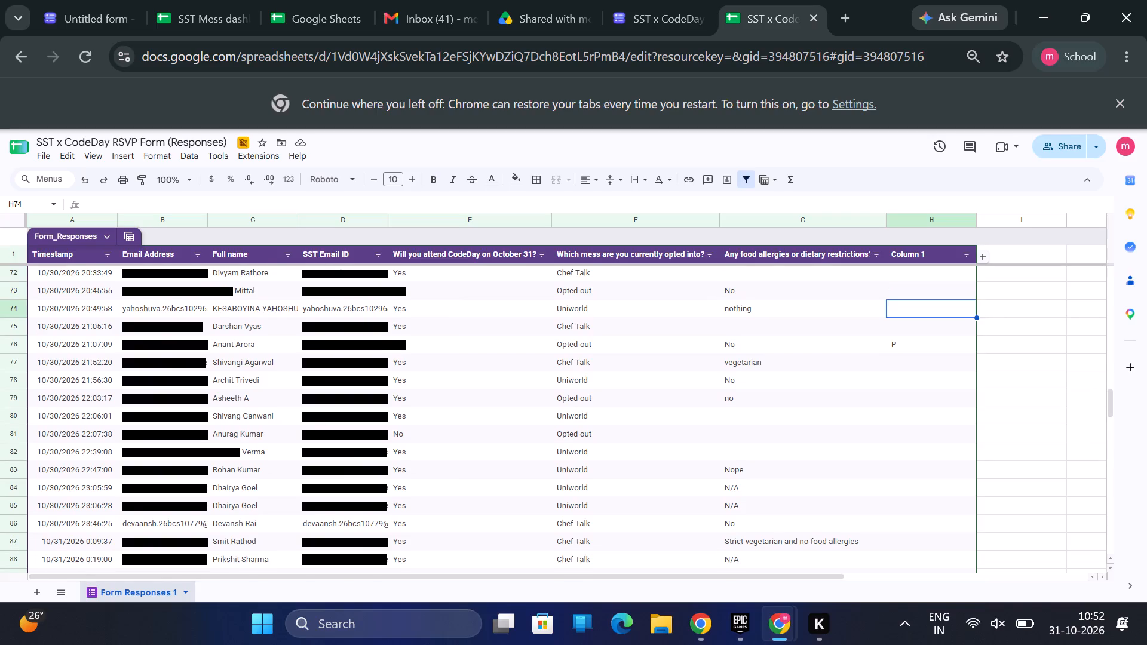
scroll(912, 480, down, 2)
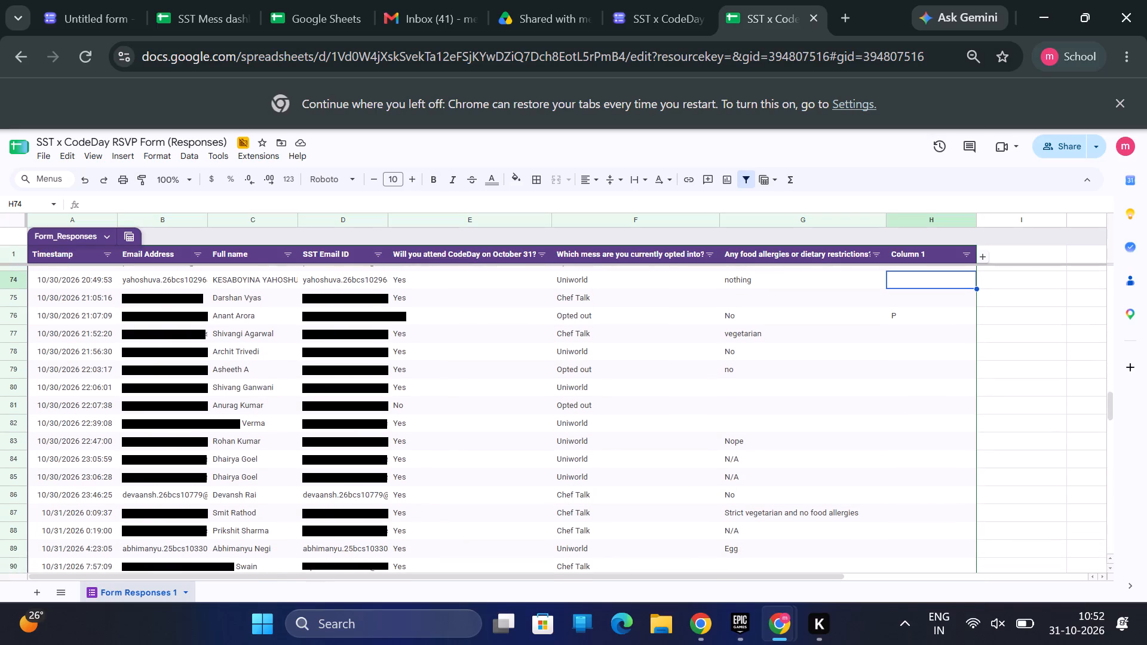
scroll(912, 480, down, 1)
key(Down)
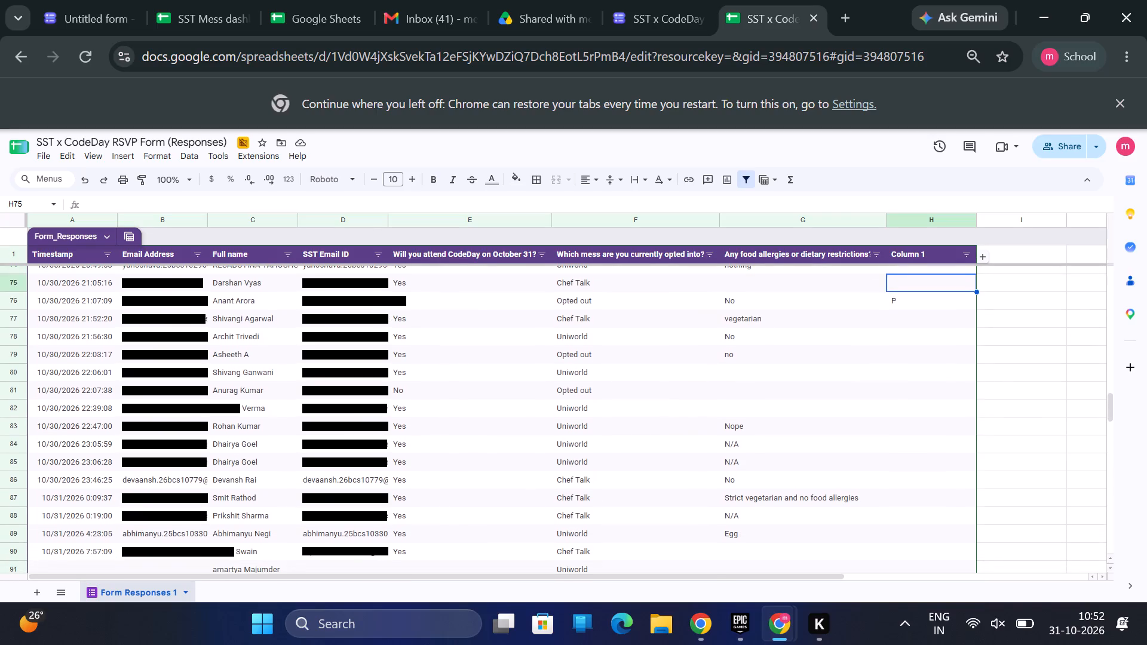
key(Down)
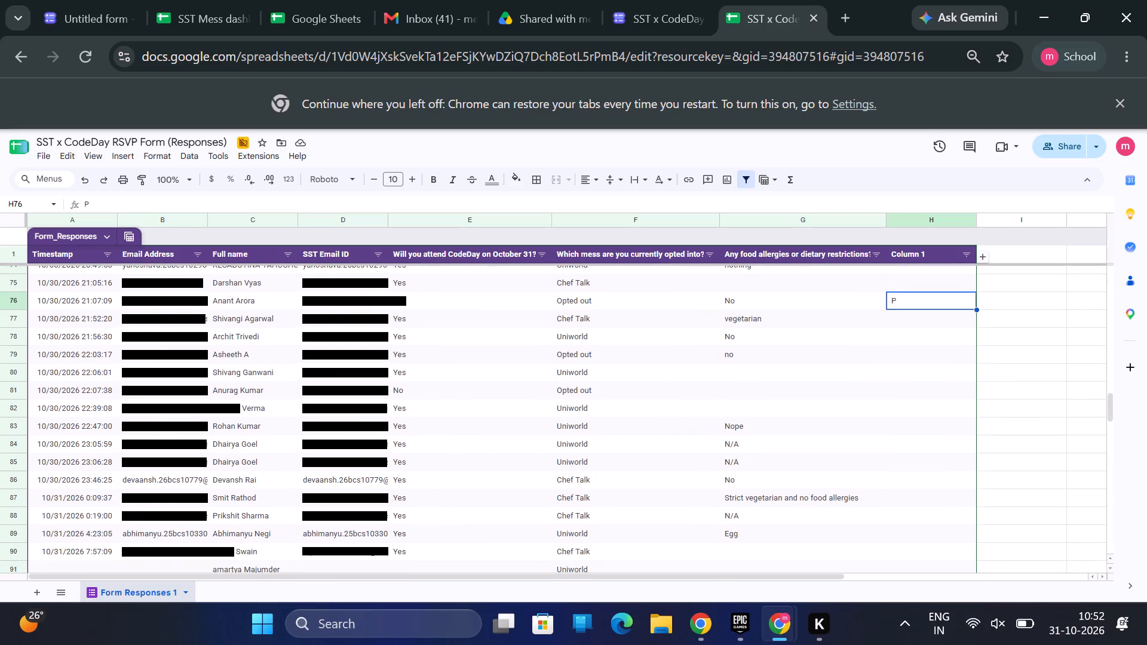
scroll(912, 480, down, 1)
scroll(912, 480, up, 1)
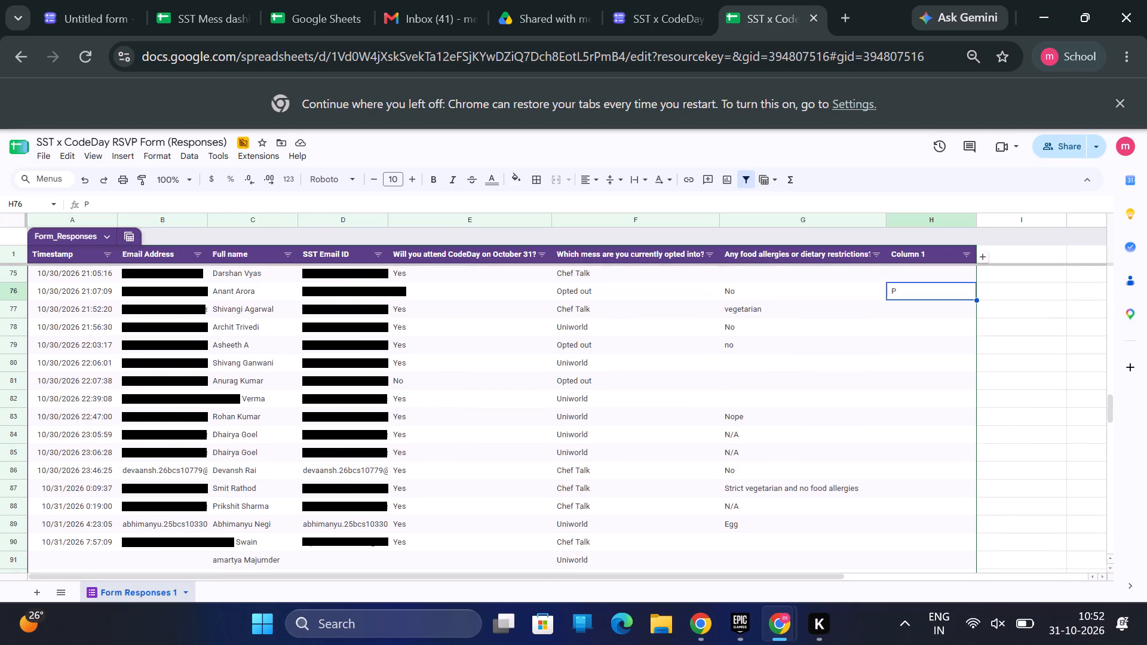
scroll(912, 480, up, 1)
key(Down)
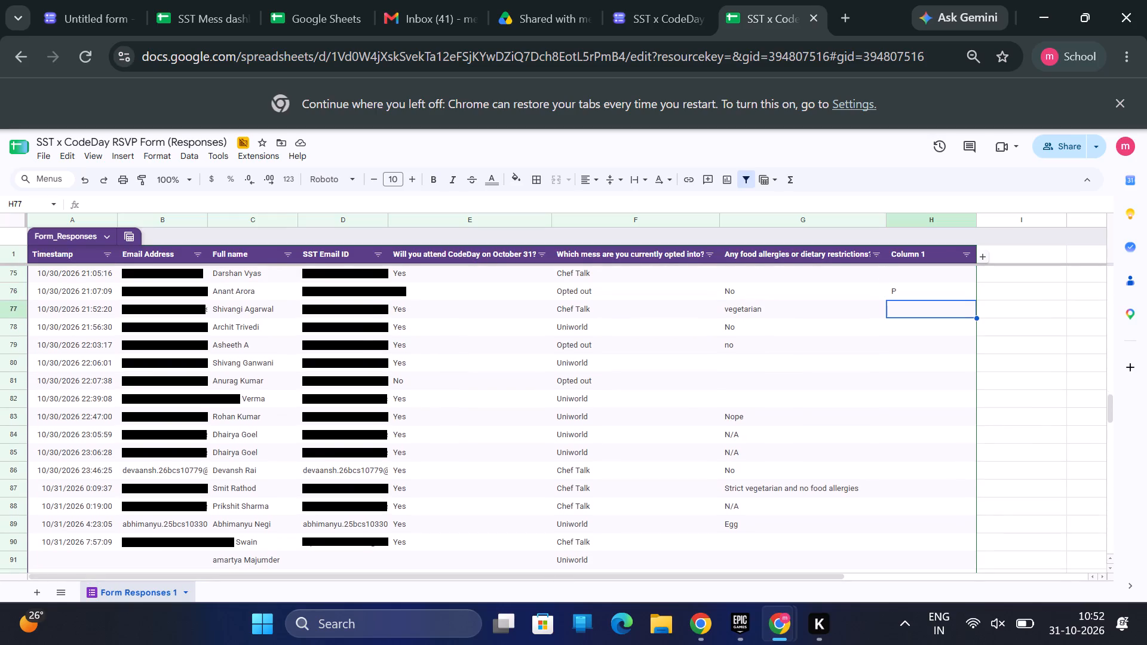
key(Up)
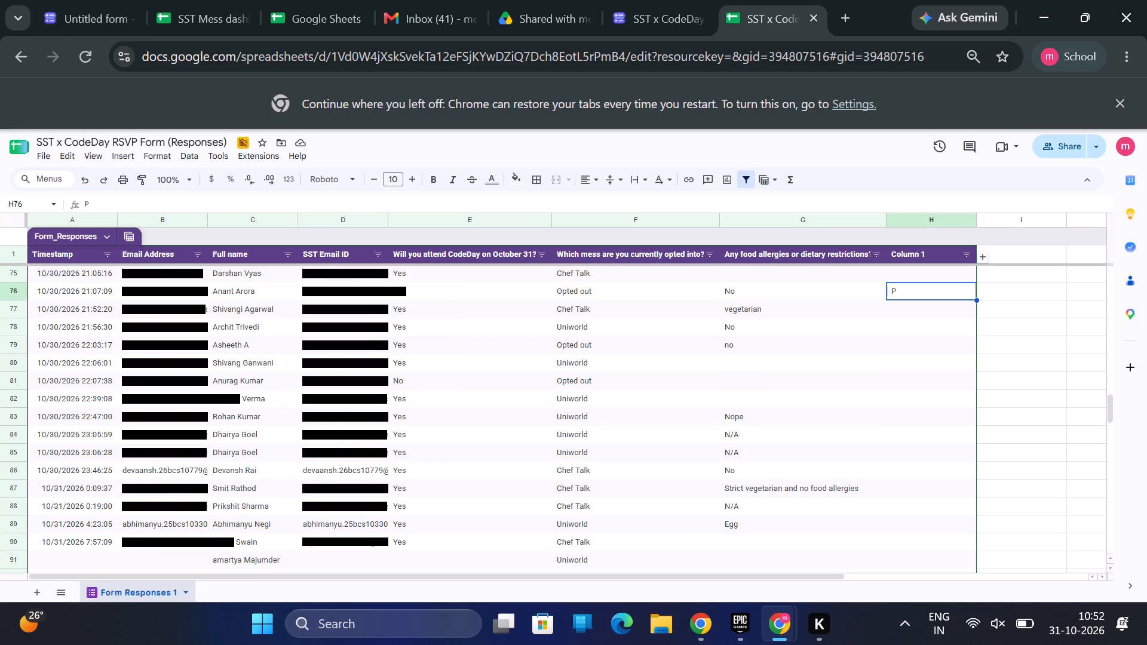
key(Down)
key(Down)
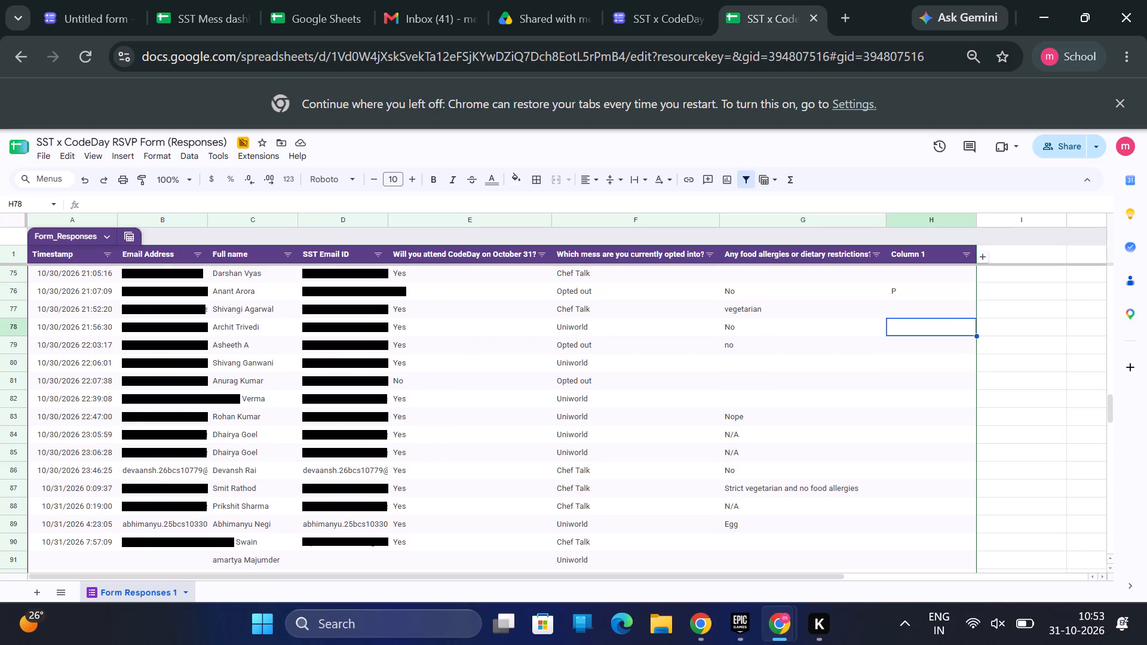
key(Down)
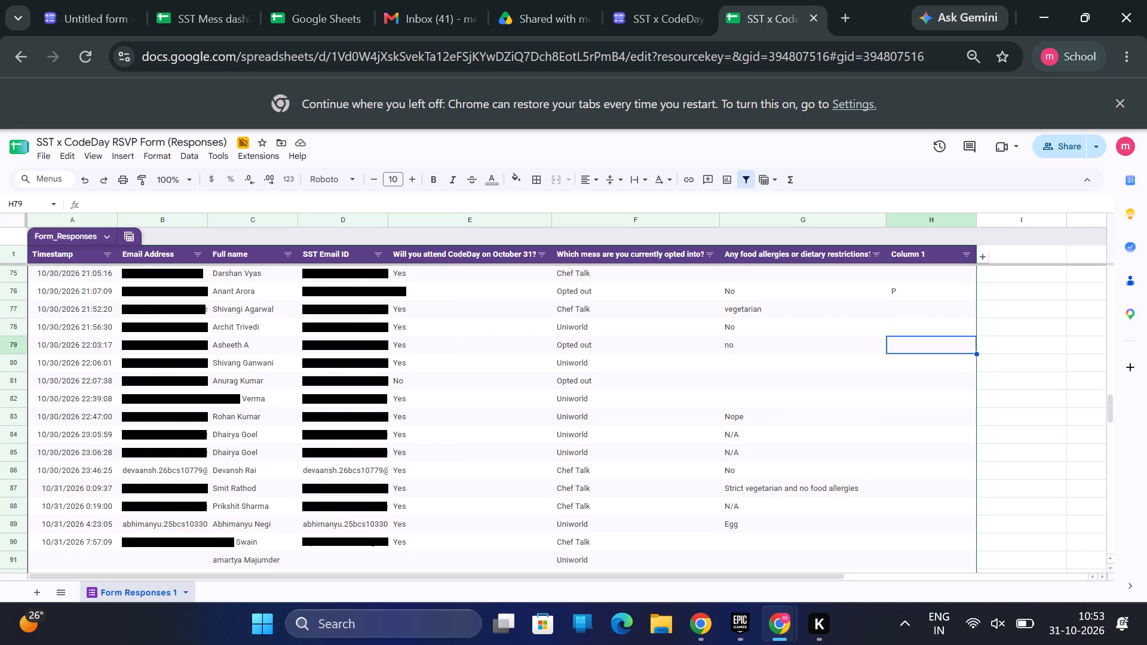
key(Down)
key(Up)
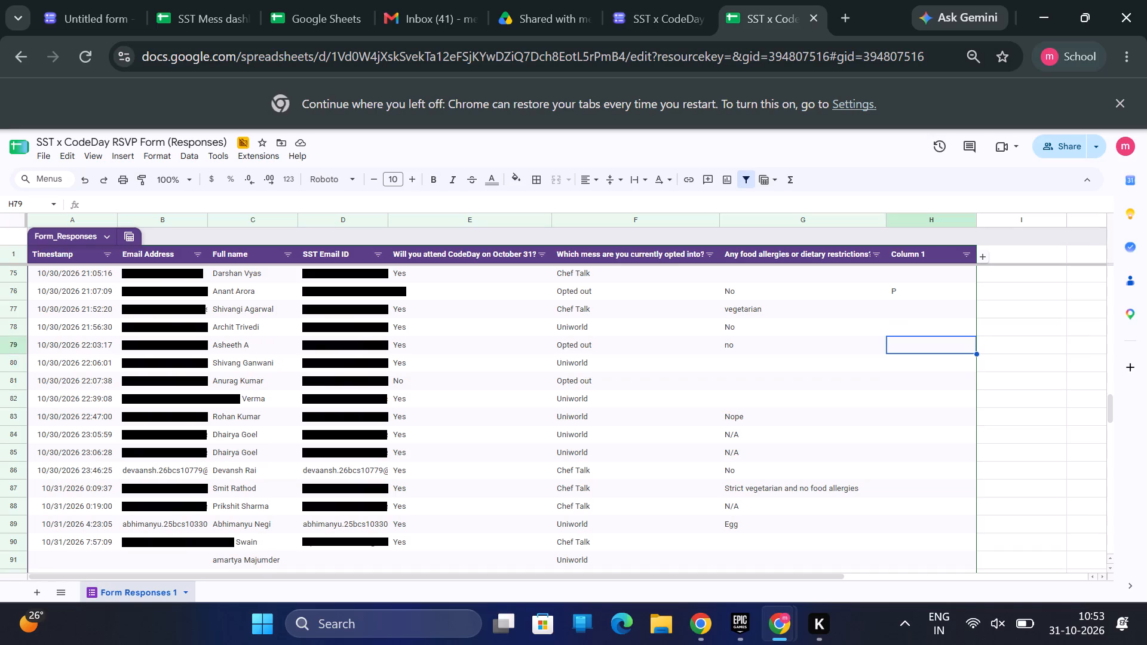
key(Down)
scroll(912, 480, down, 1)
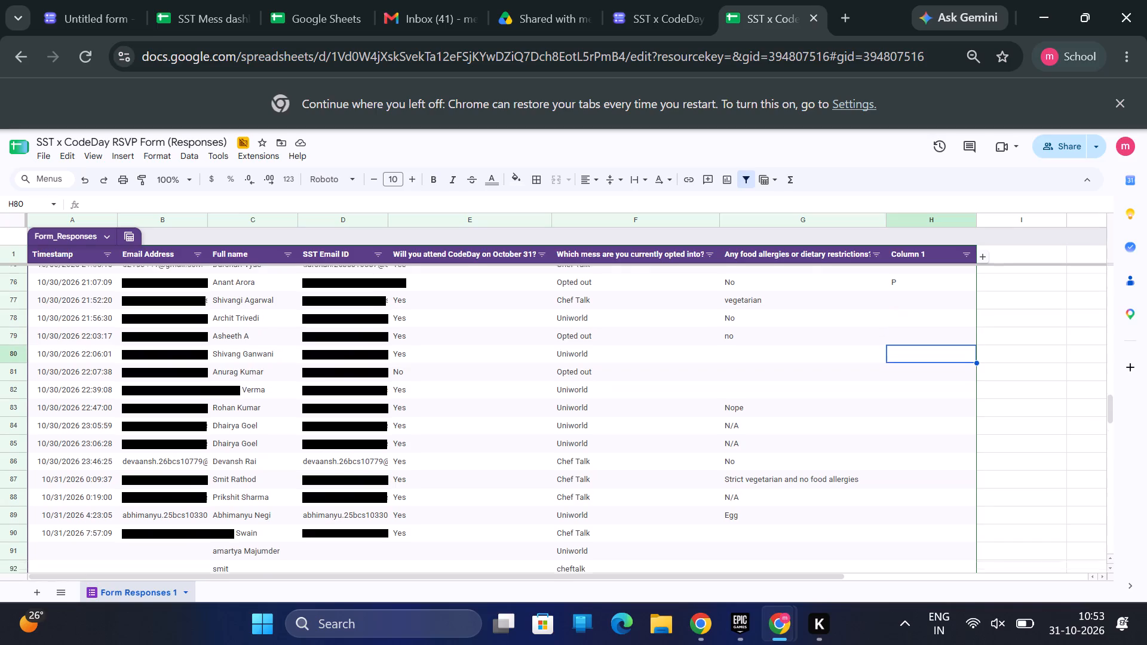
scroll(912, 480, down, 1)
key(Down)
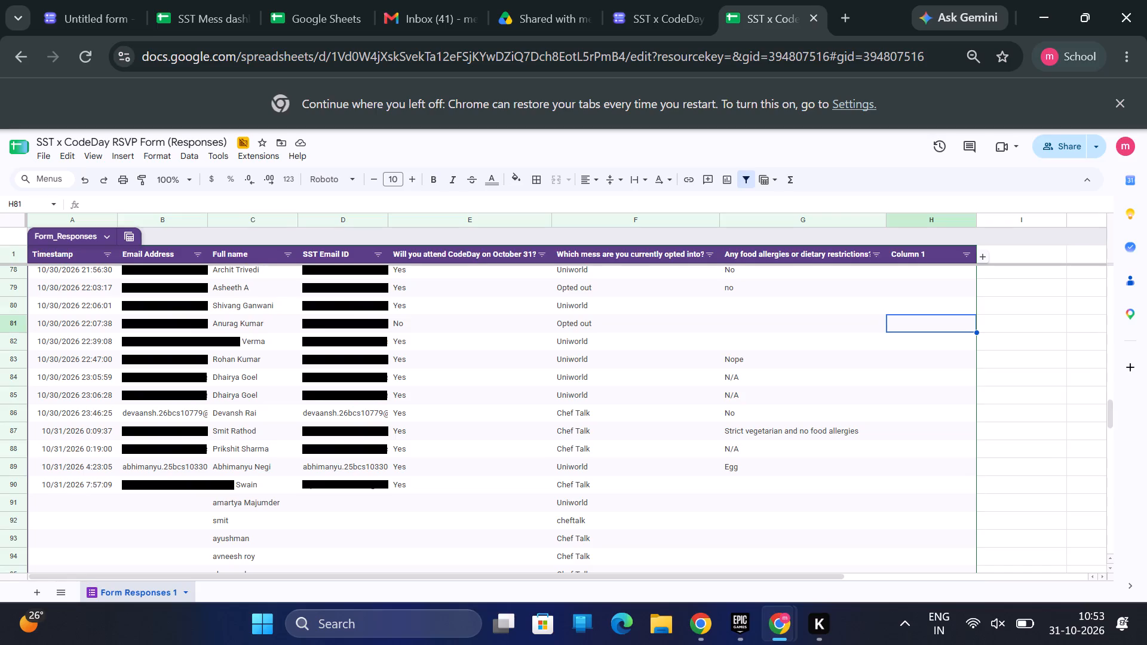
Mark the response in row 82 with P in Column 1.
key(Down)
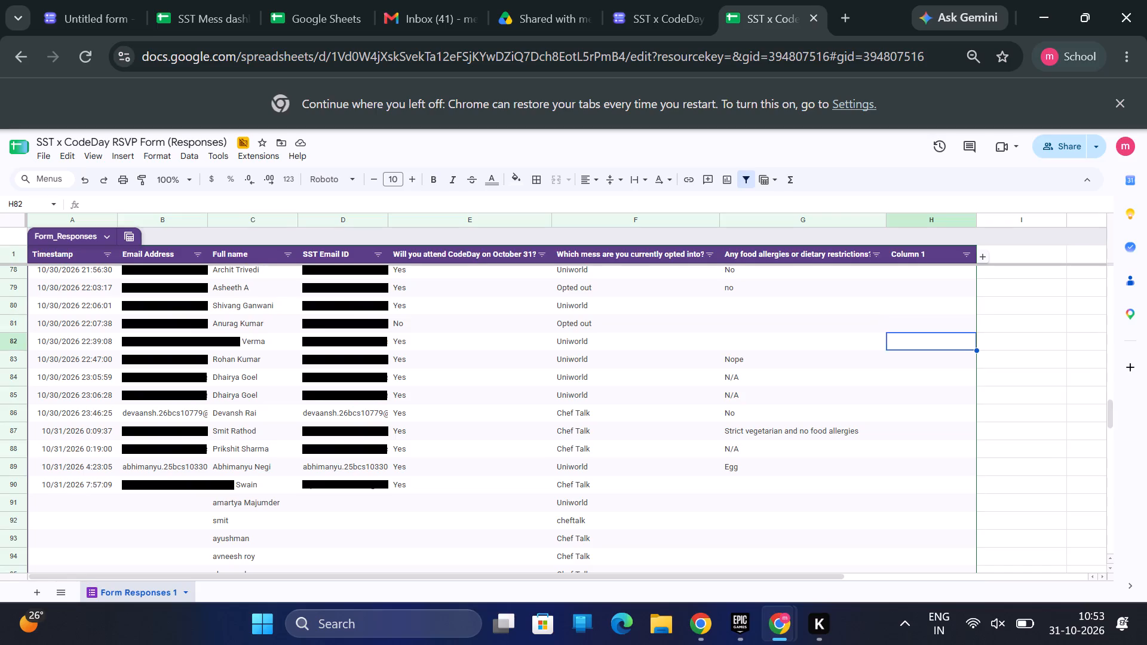
key(p)
key(Down)
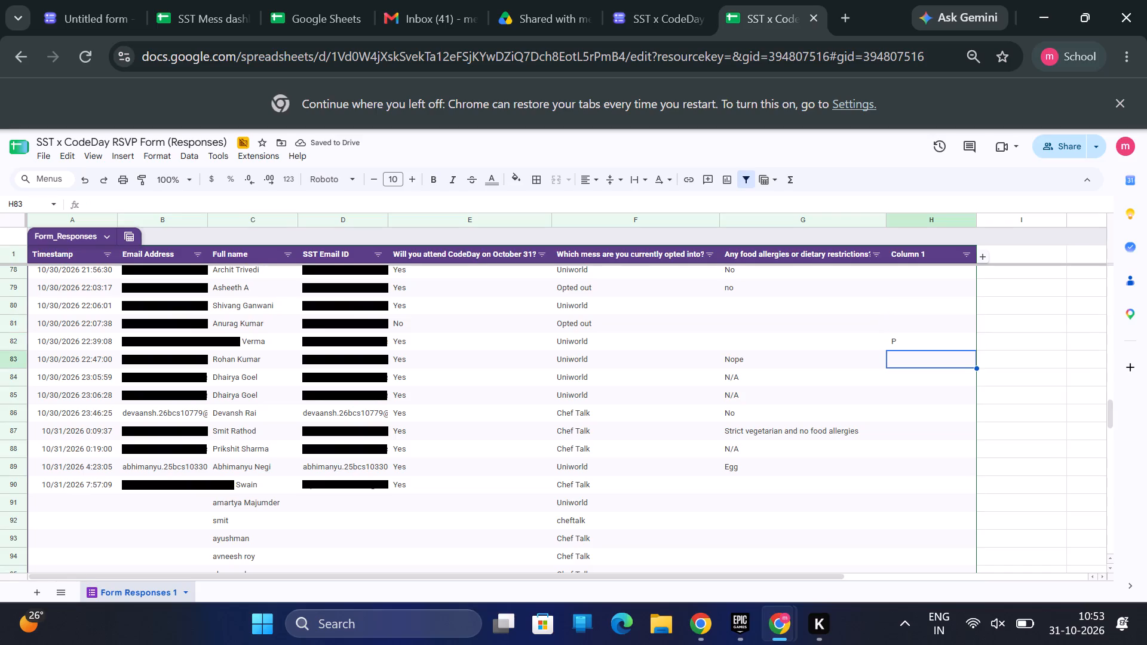
Mark the response in row 90 with P in Column 1, leaving rows 83 to 89 blank.
key(Down)
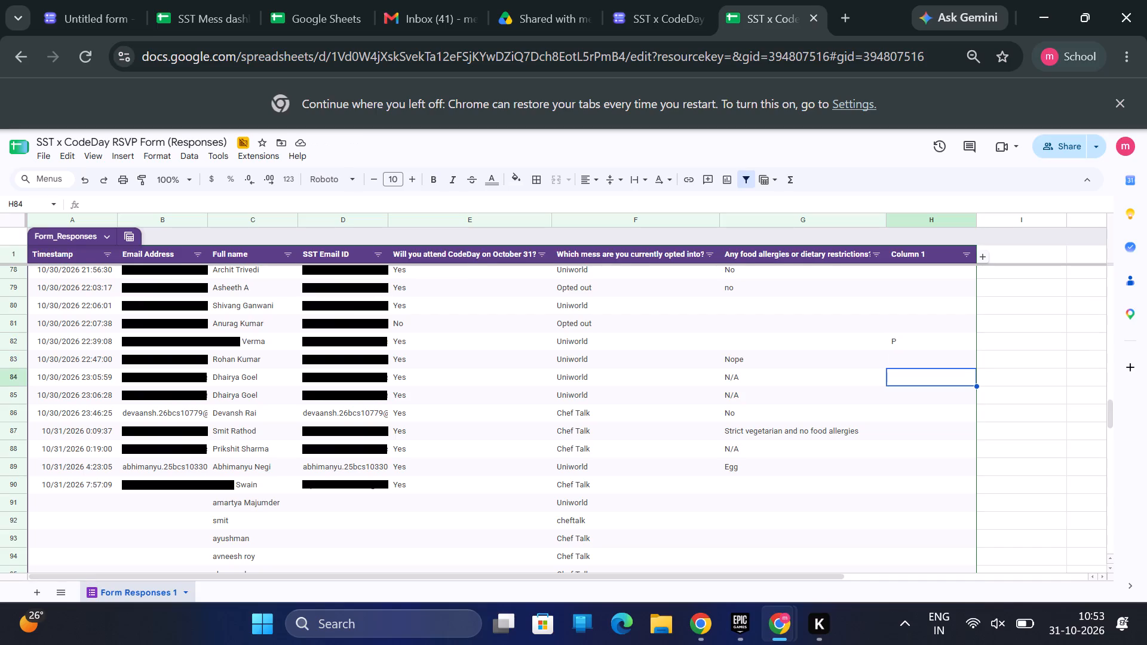
key(Down)
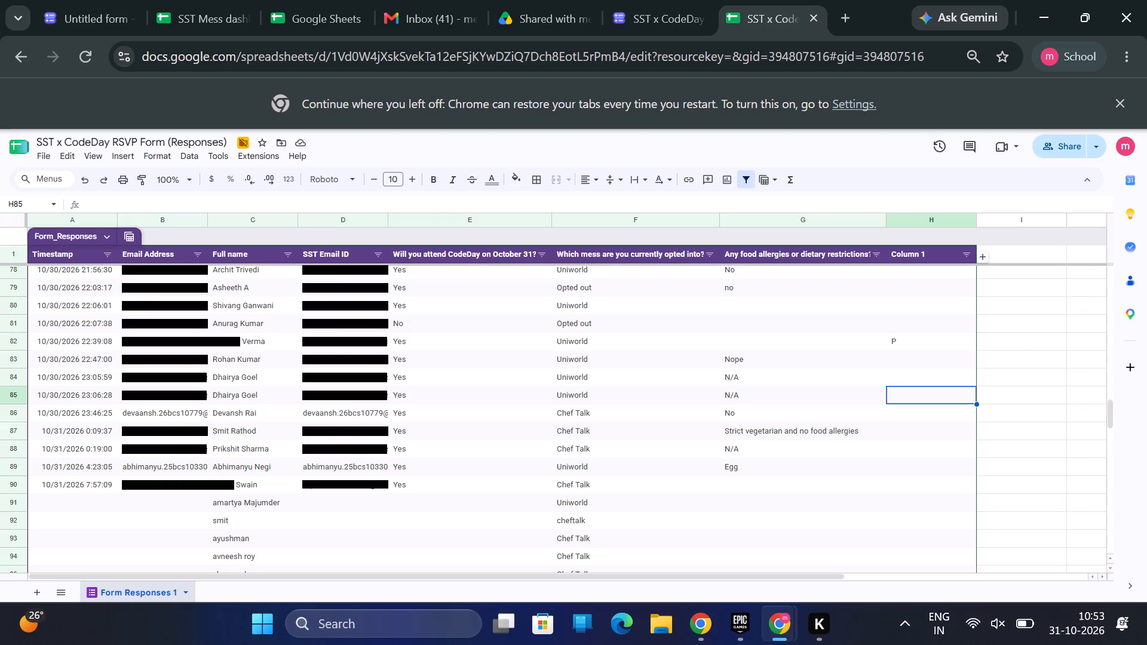
key(Down)
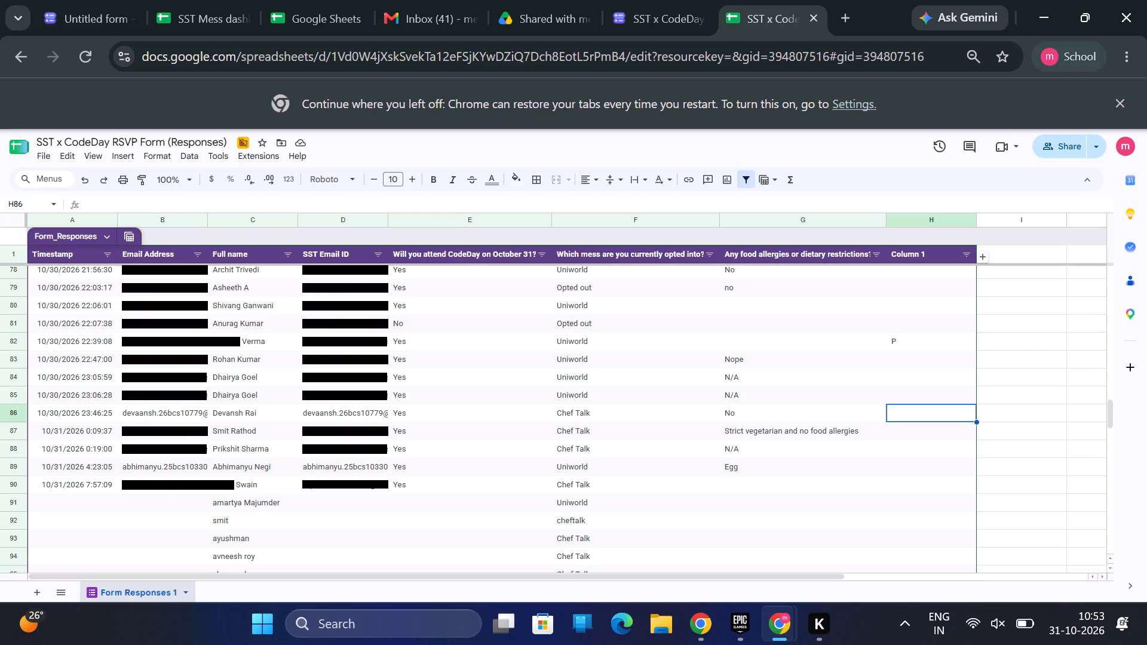
key(Down)
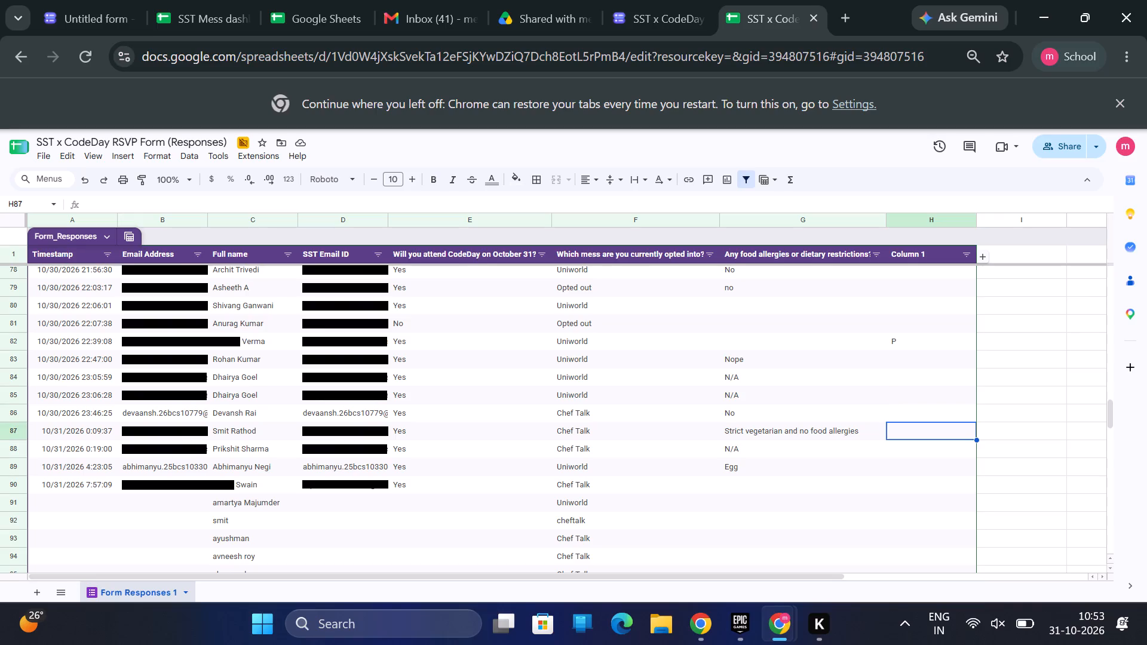
key(p)
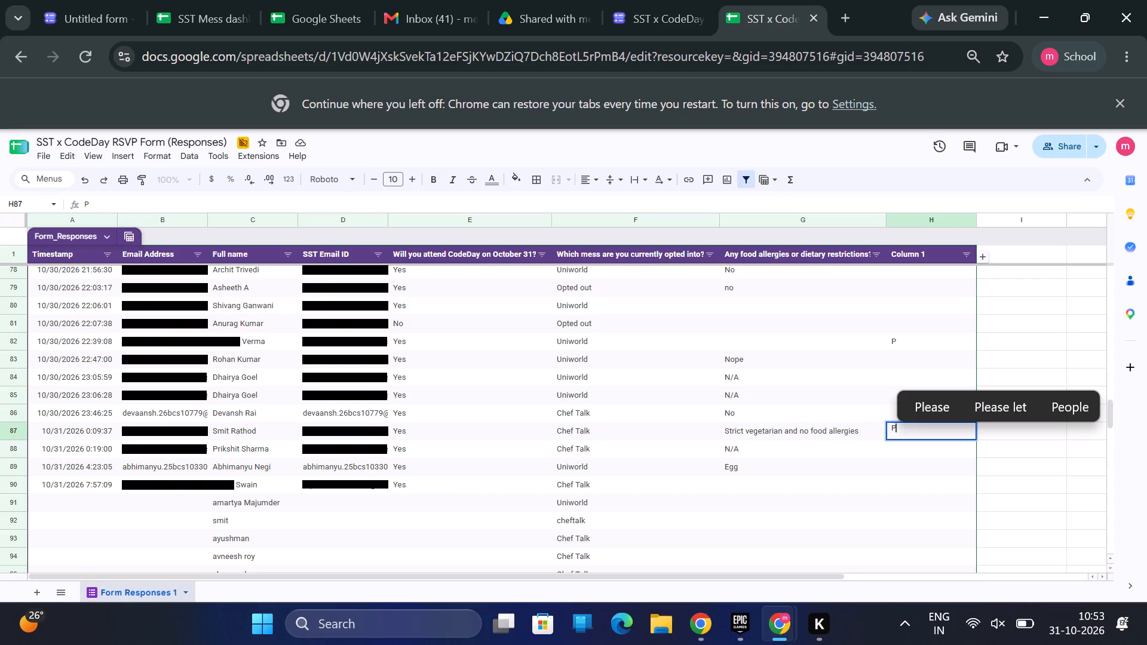
key(BackSpace)
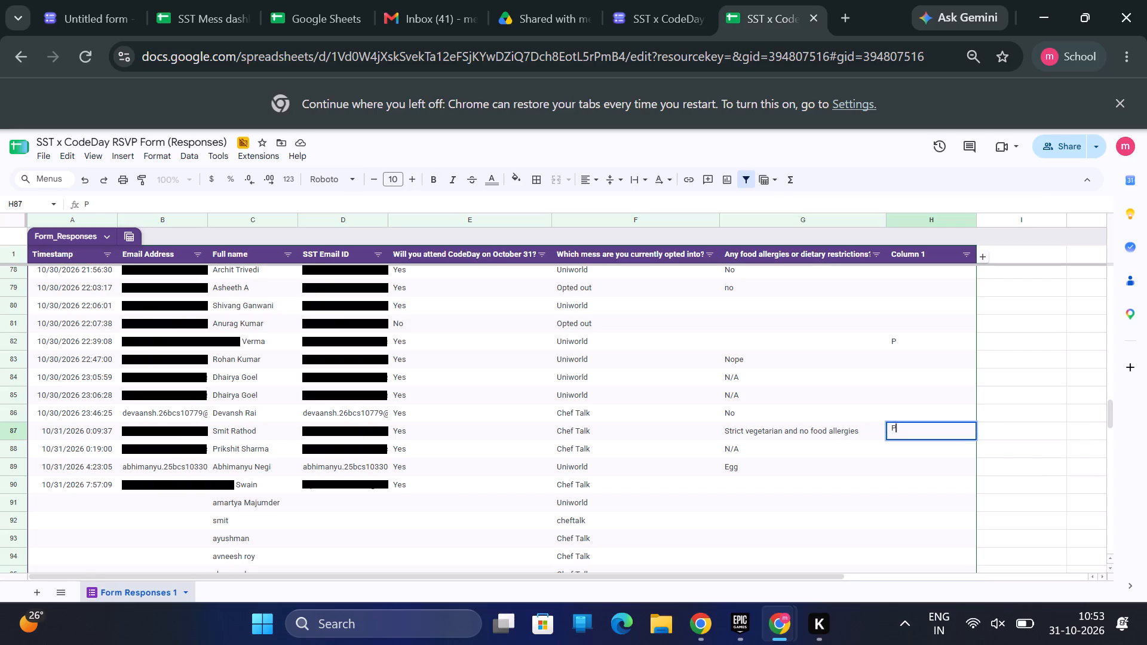
key(BackSpace)
key(Down)
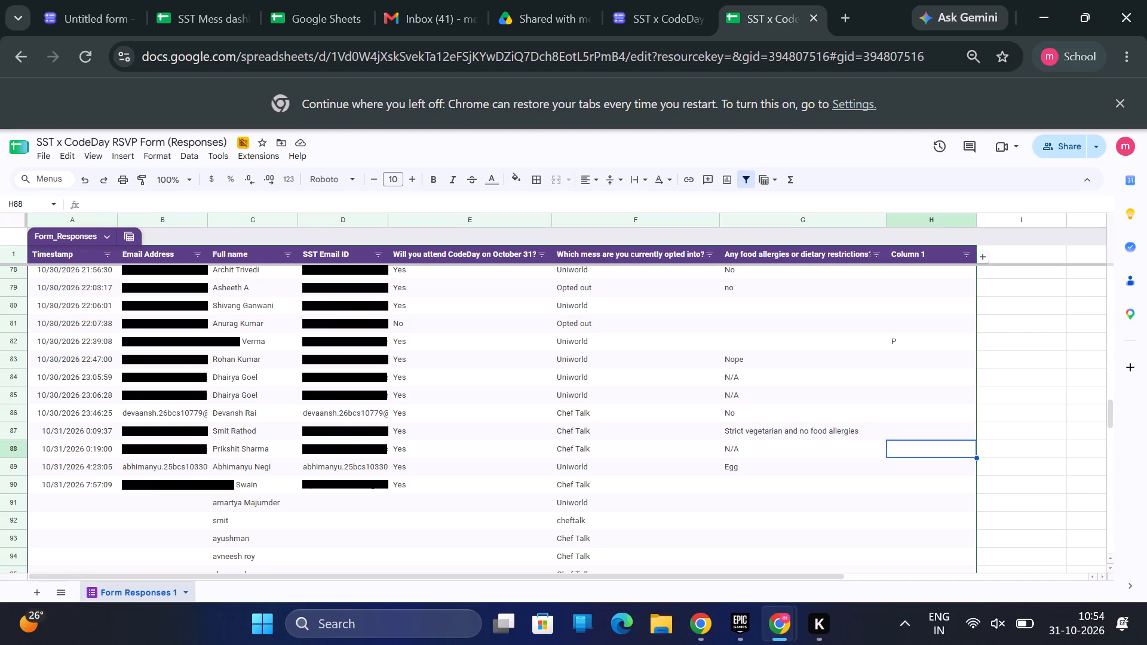
key(Down)
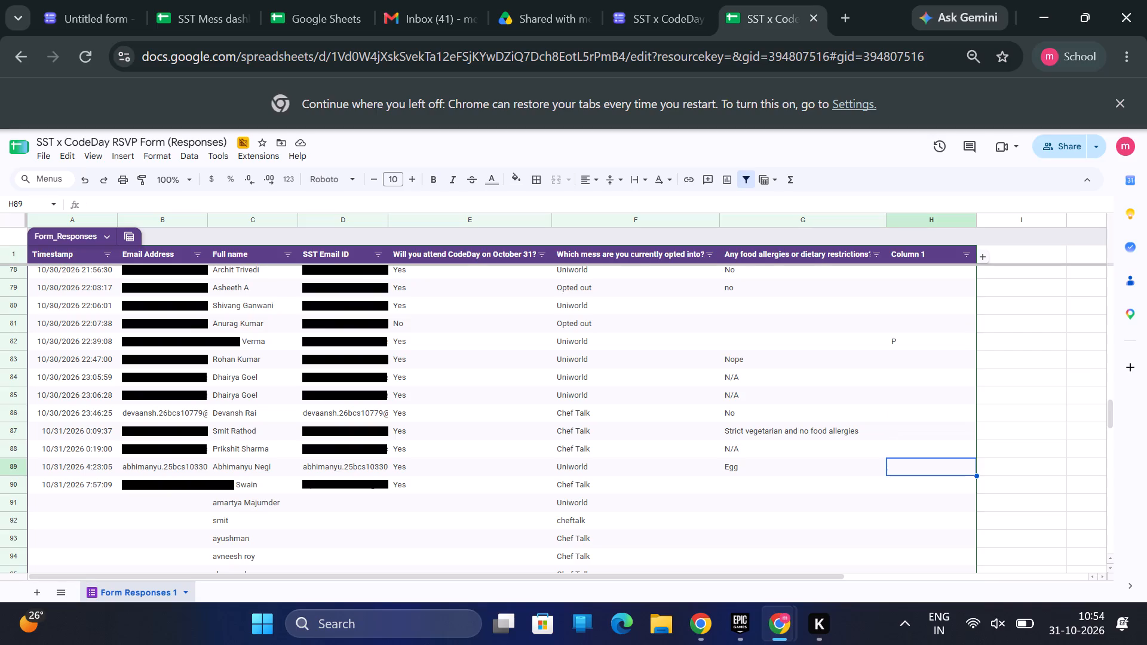
key(Down)
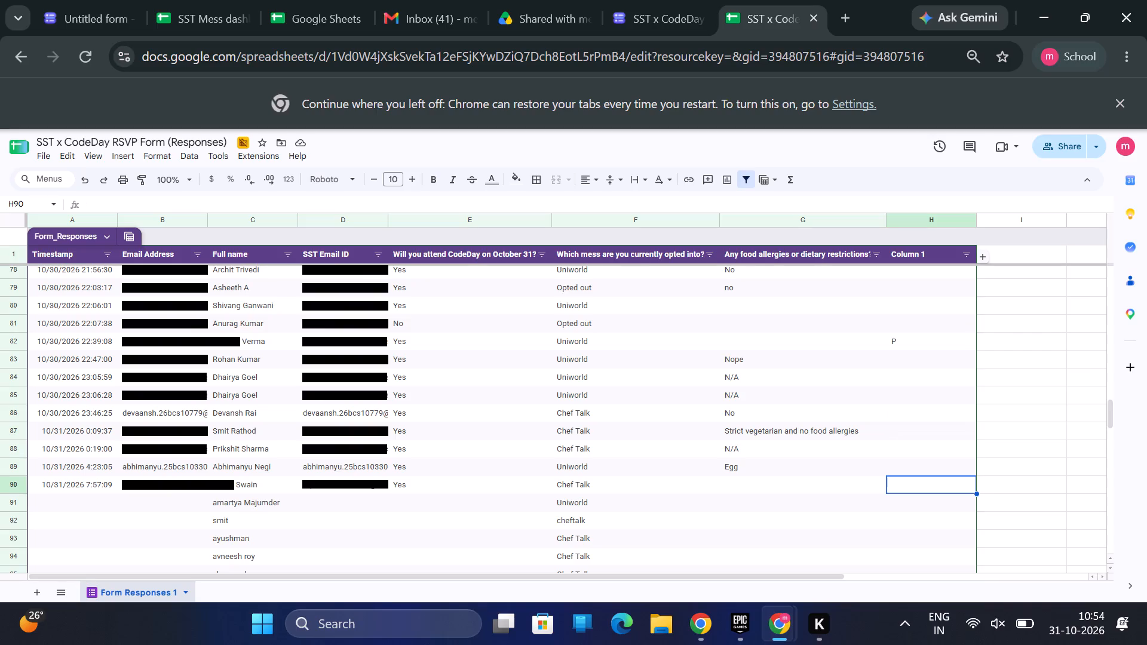
key(p)
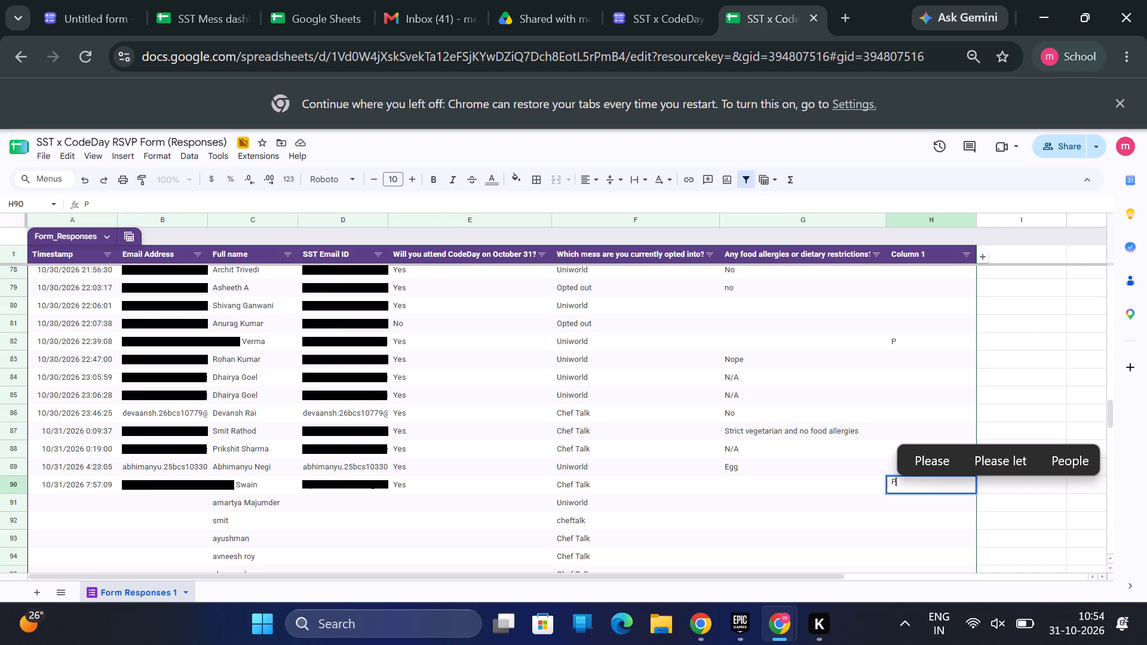
scroll(446, 493, down, 1)
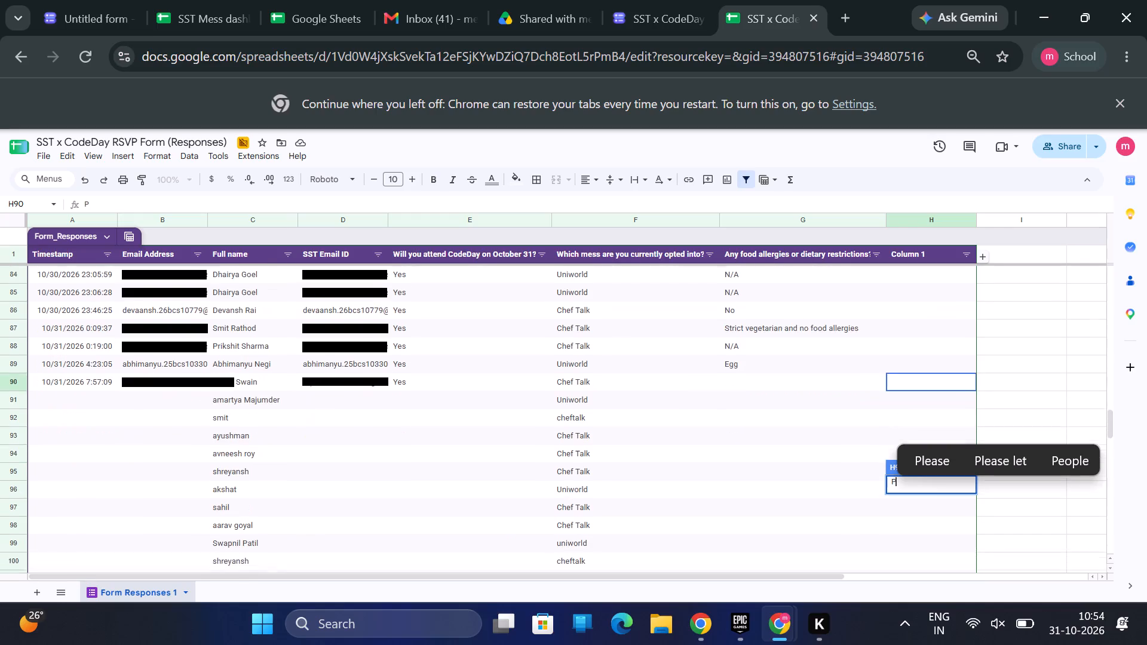
scroll(446, 493, down, 1)
click(900, 371)
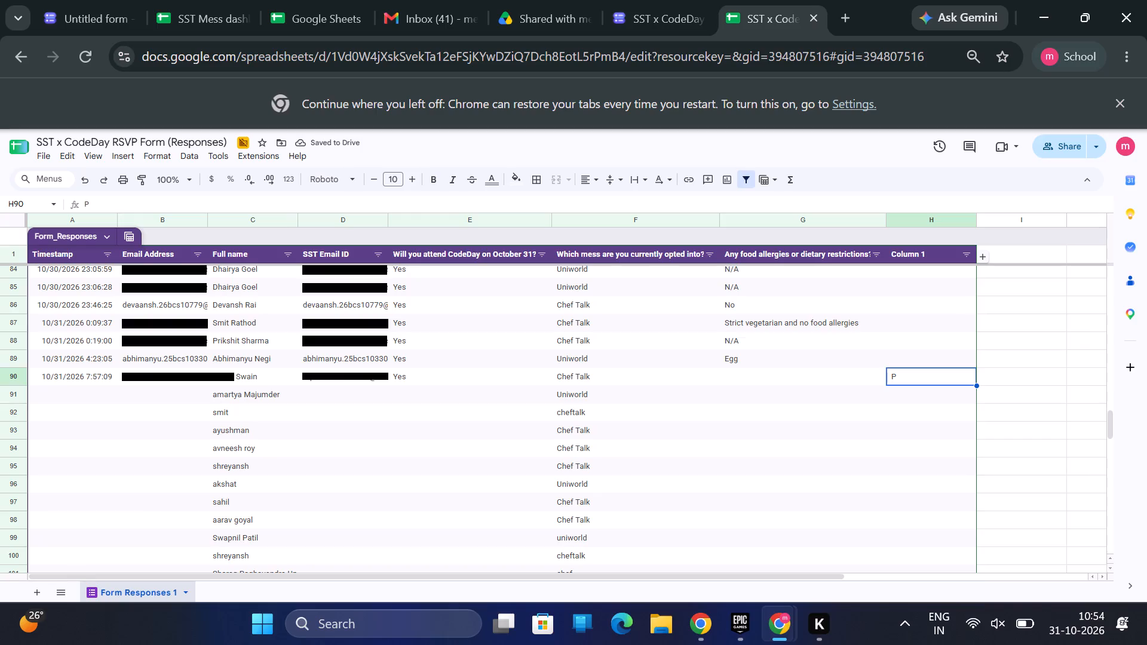
Clear the names and mess entries from the manually added rows 91 to 103, columns C to F.
scroll(895, 392, down, 1)
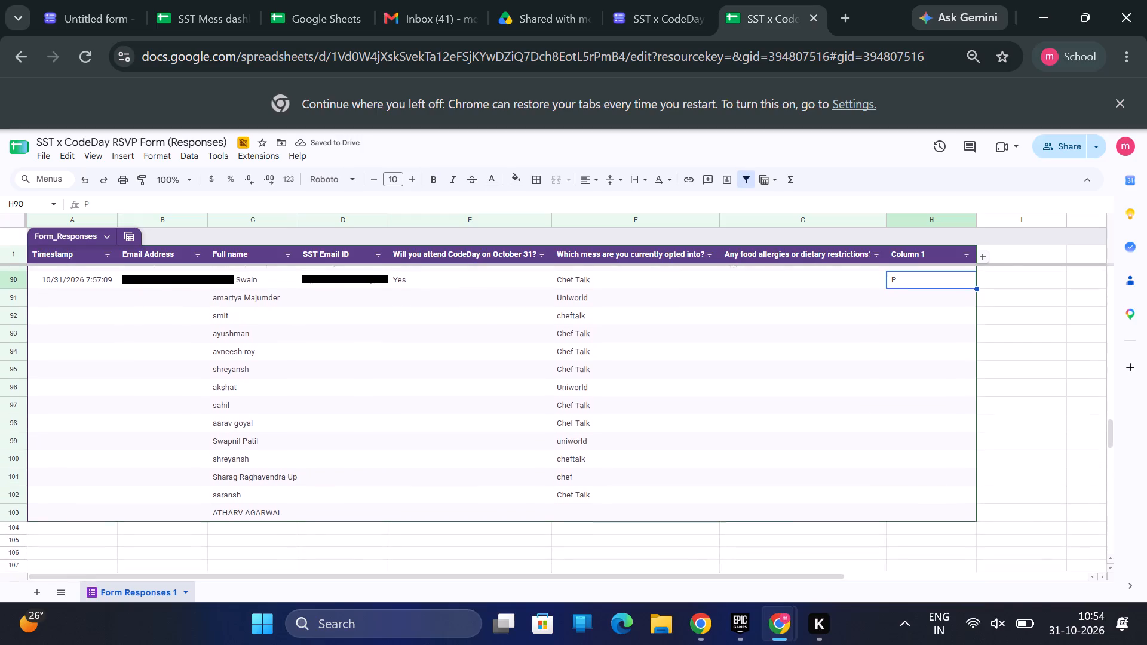
scroll(895, 392, down, 1)
drag(254, 297, 570, 523)
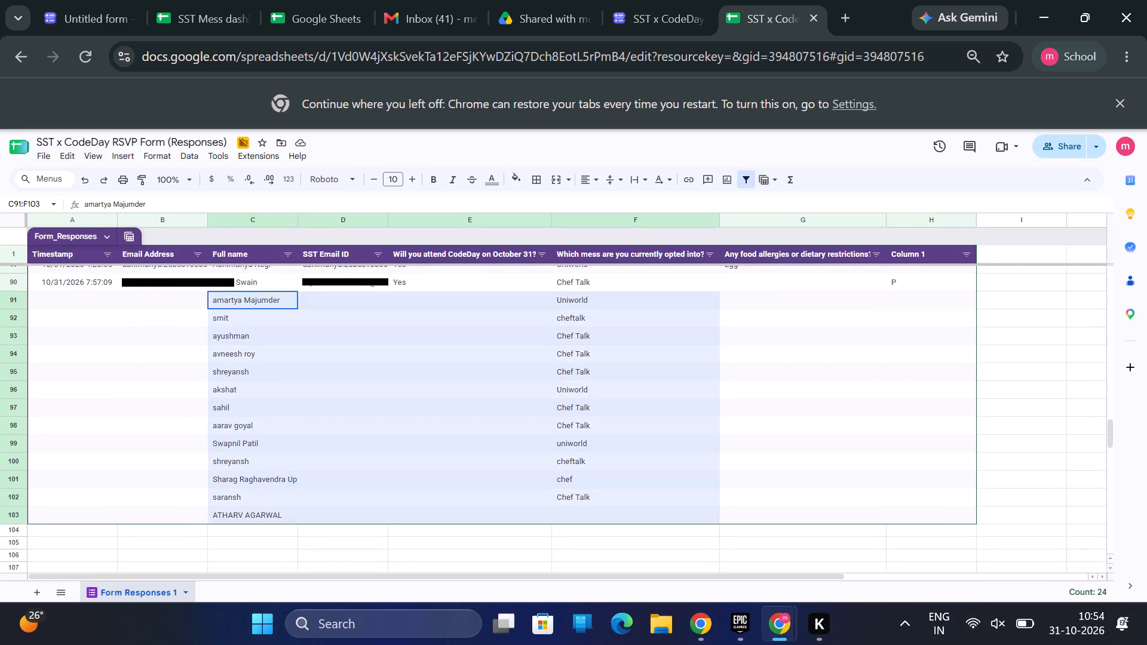
drag(570, 523, 570, 512)
key(BackSpace)
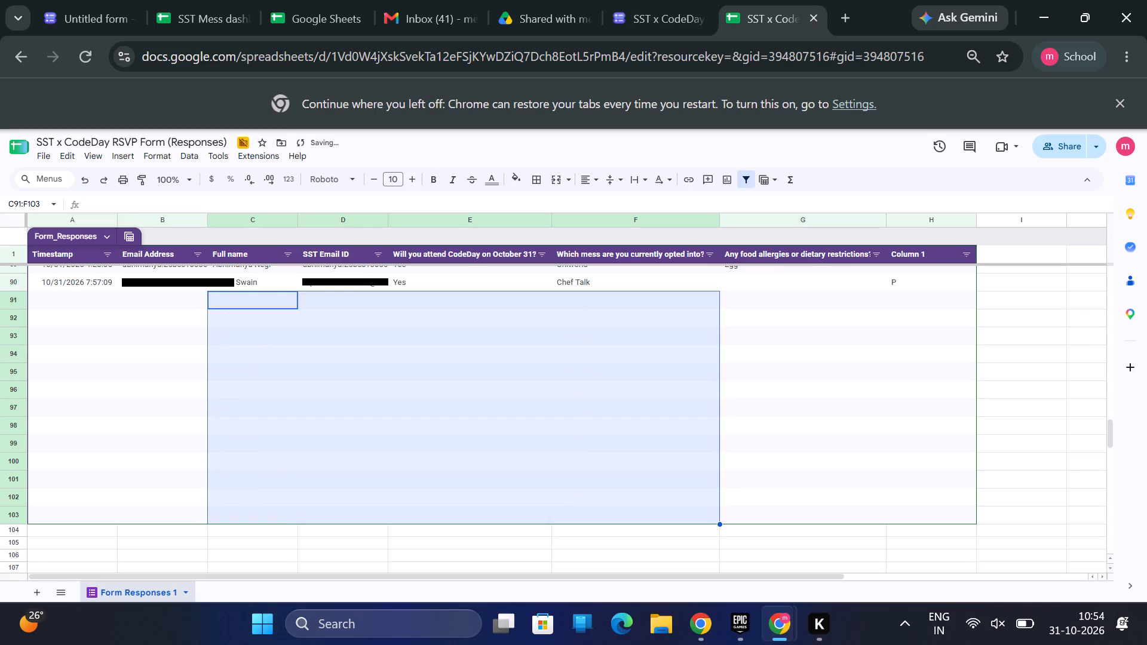
Fill the Full name column with the suggested name starting with "ke" in row 91, and amrnadh, kapish and balaji in rows 92 to 94.
click(224, 304)
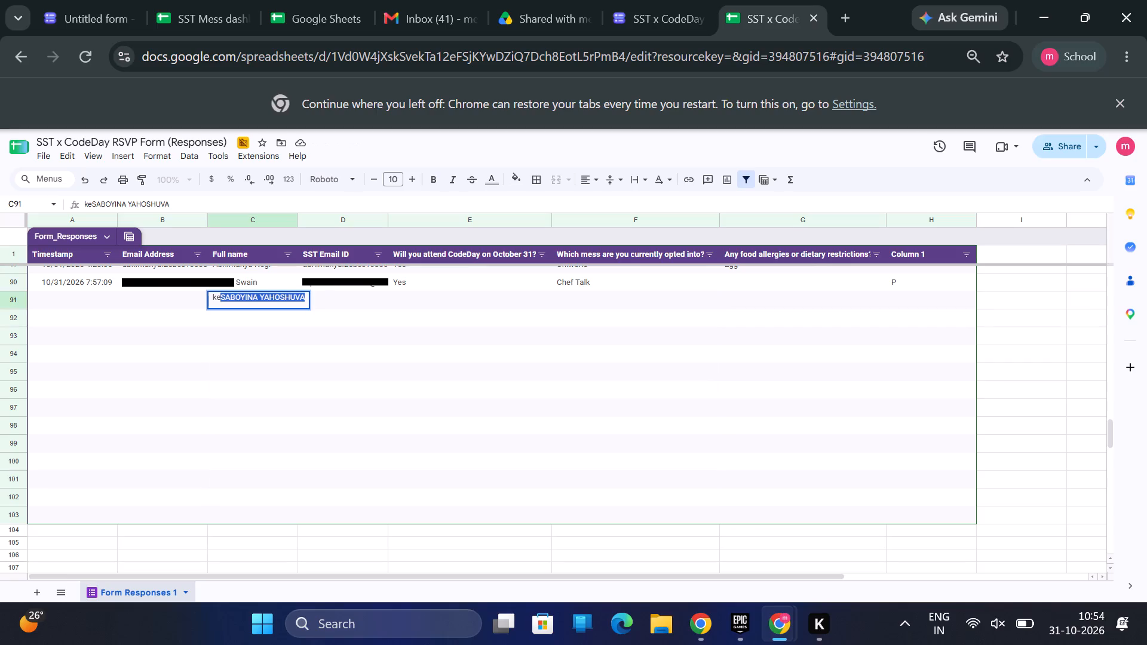
key(Tab)
key(Down)
key(Left)
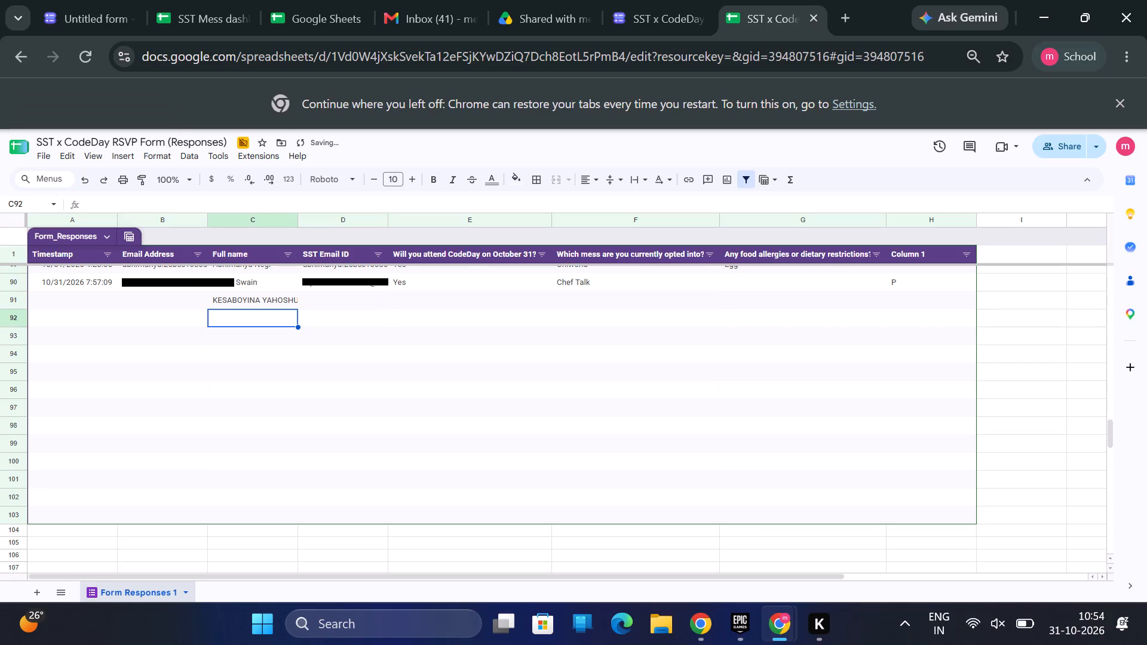
text(am)
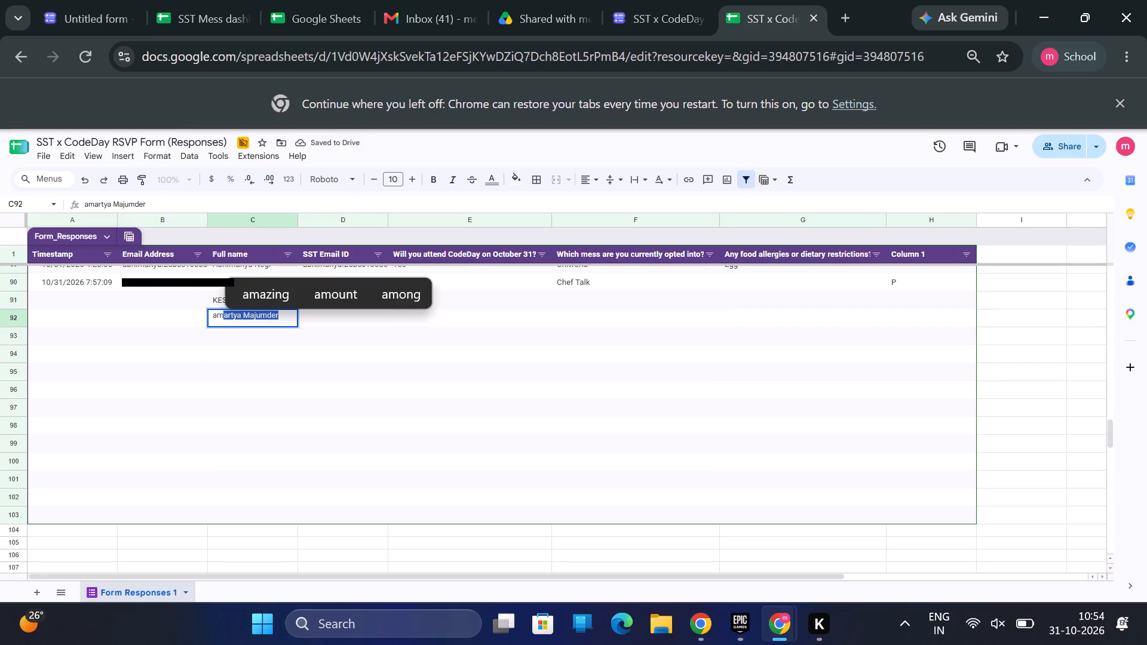
text(rnash)
key(BackSpace)
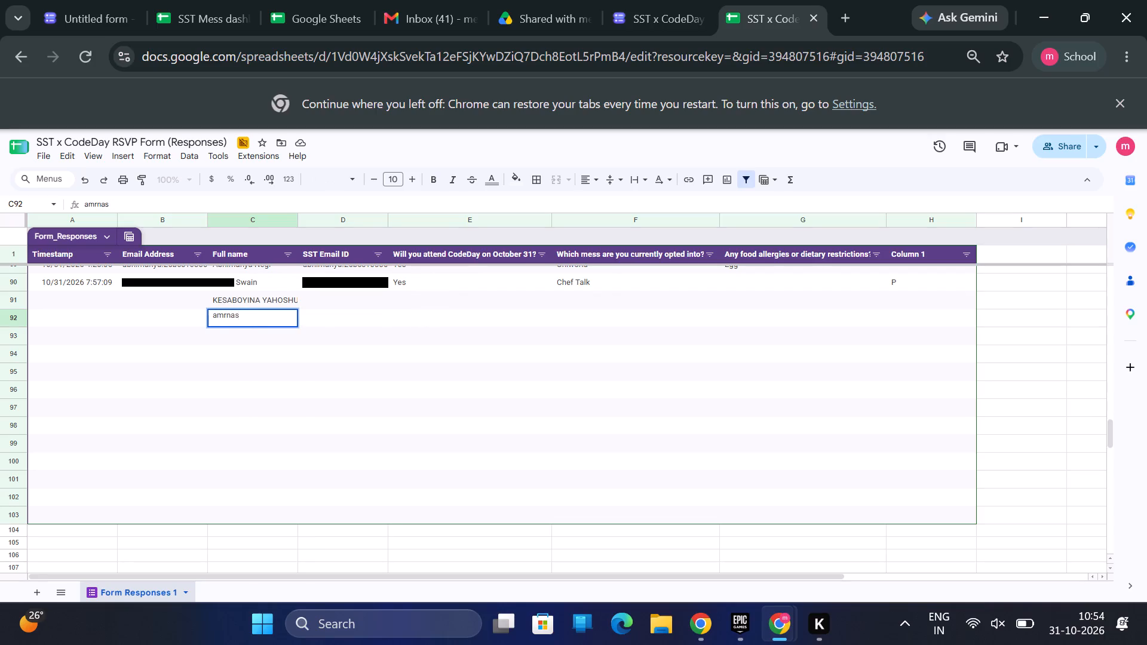
key(BackSpace)
text(dh)
key(Down)
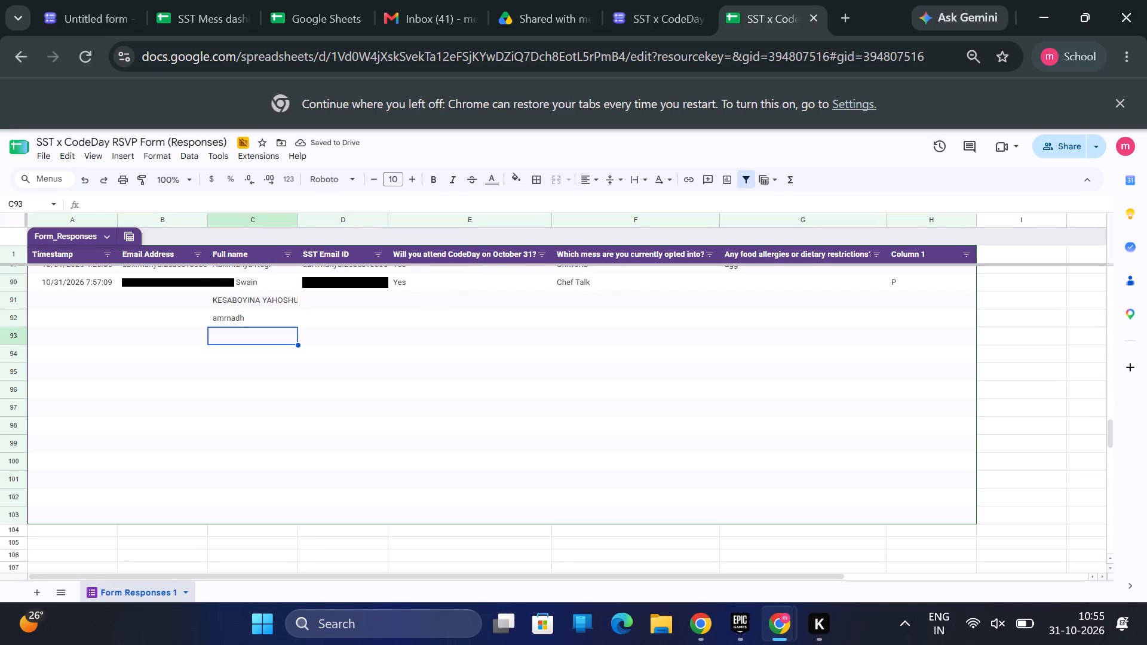
text(kap)
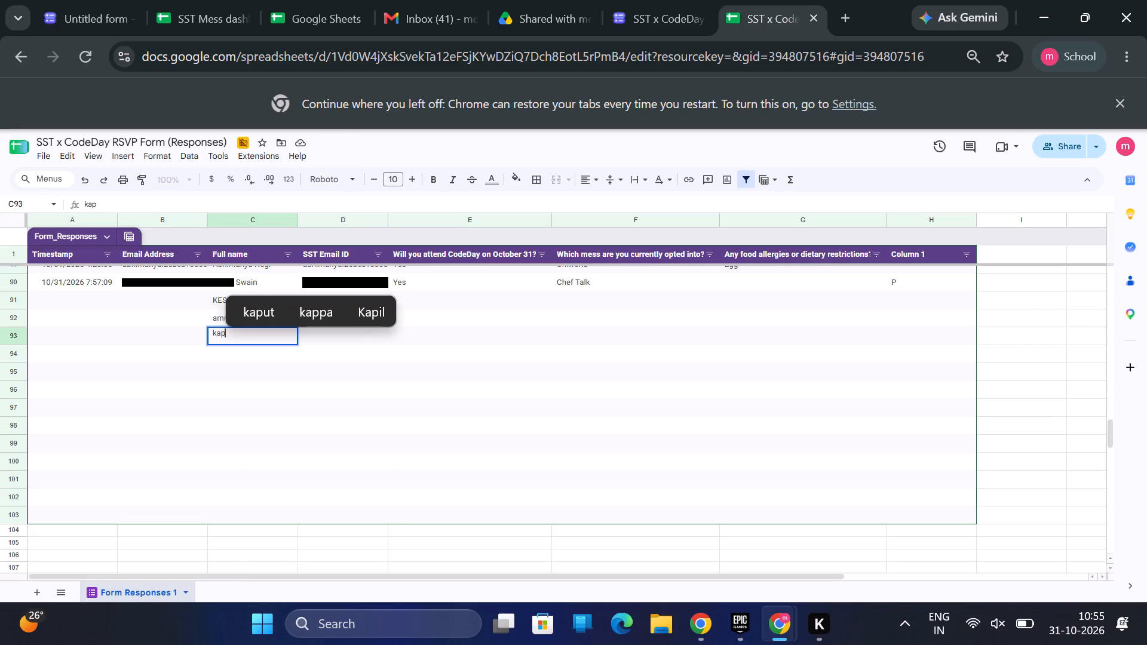
text(ish)
key(Down)
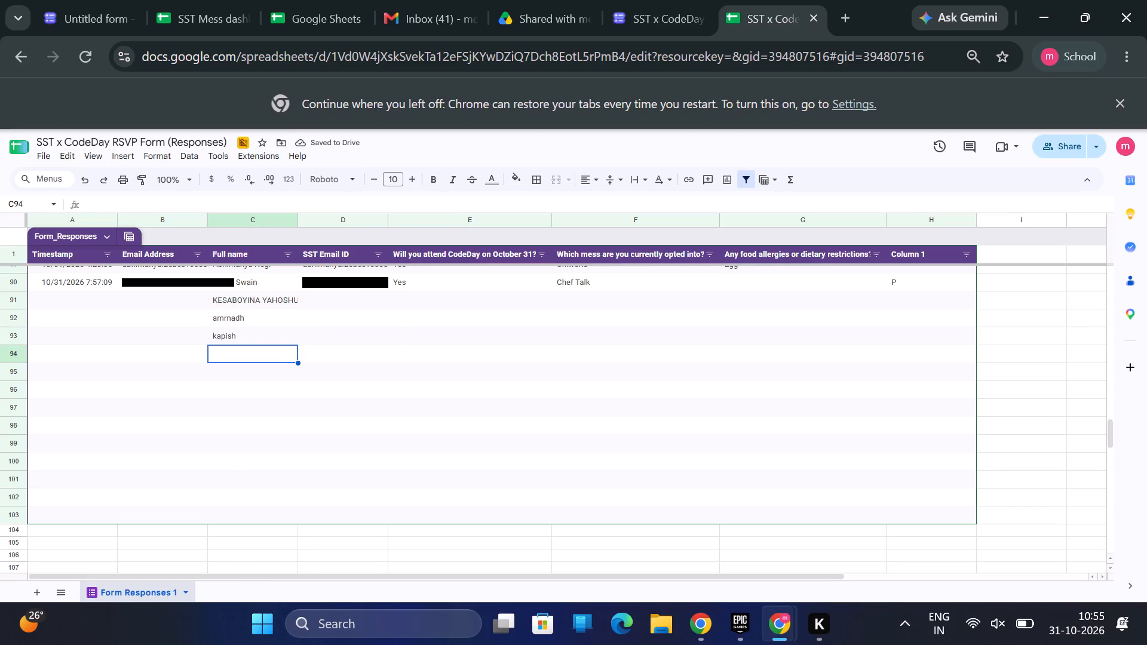
text(balaji)
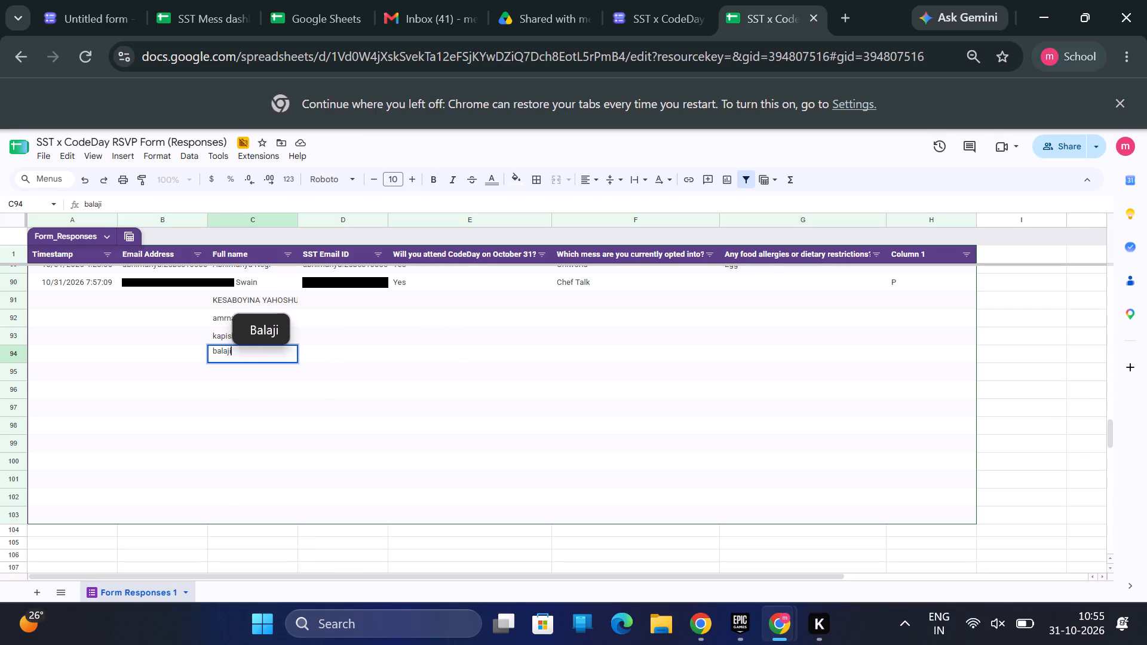
Enter the opted mess as uniworld for rows 91 and 94 and Chef Talk for row 92, leaving row 93 blank.
click(571, 303)
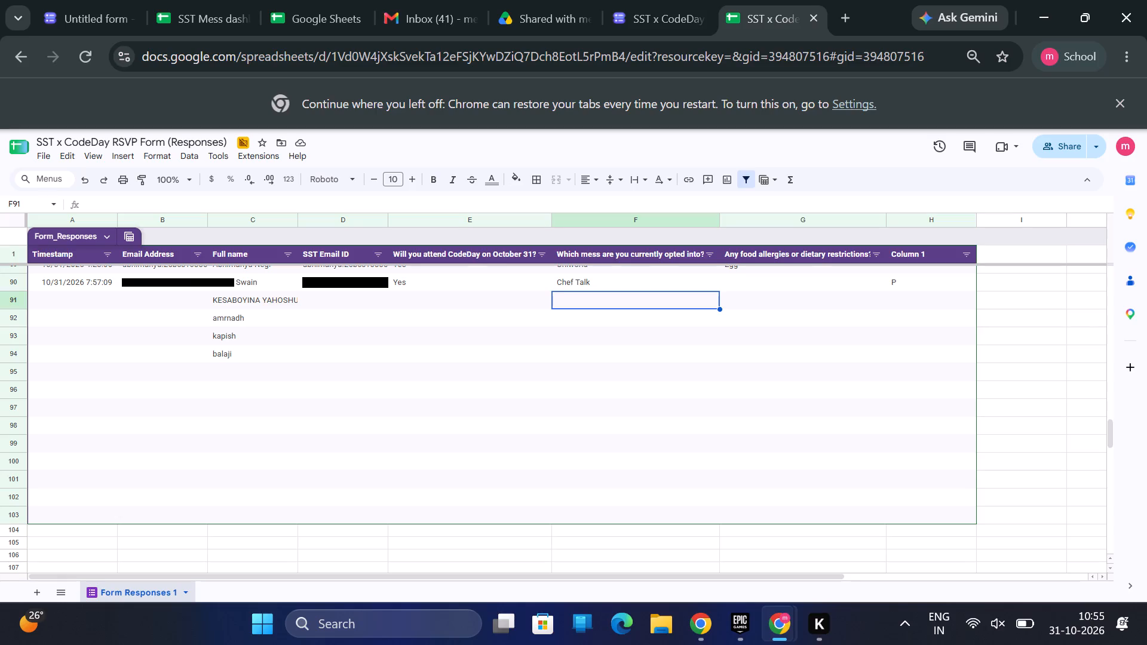
text(uniworld)
click(572, 317)
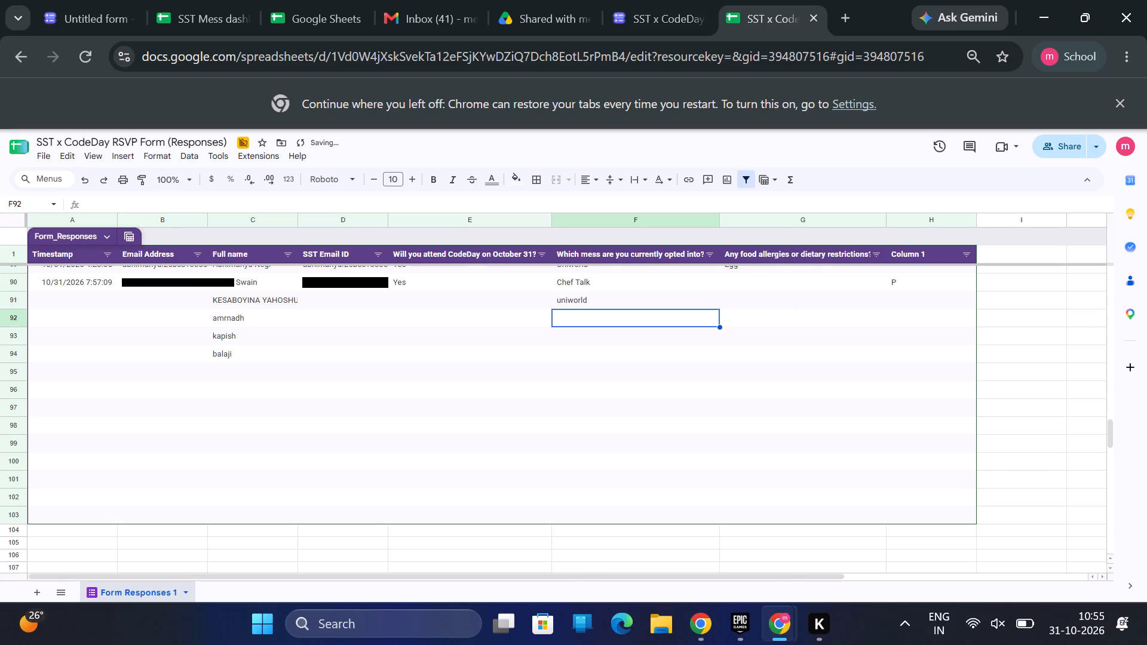
text(chef)
key(Tab)
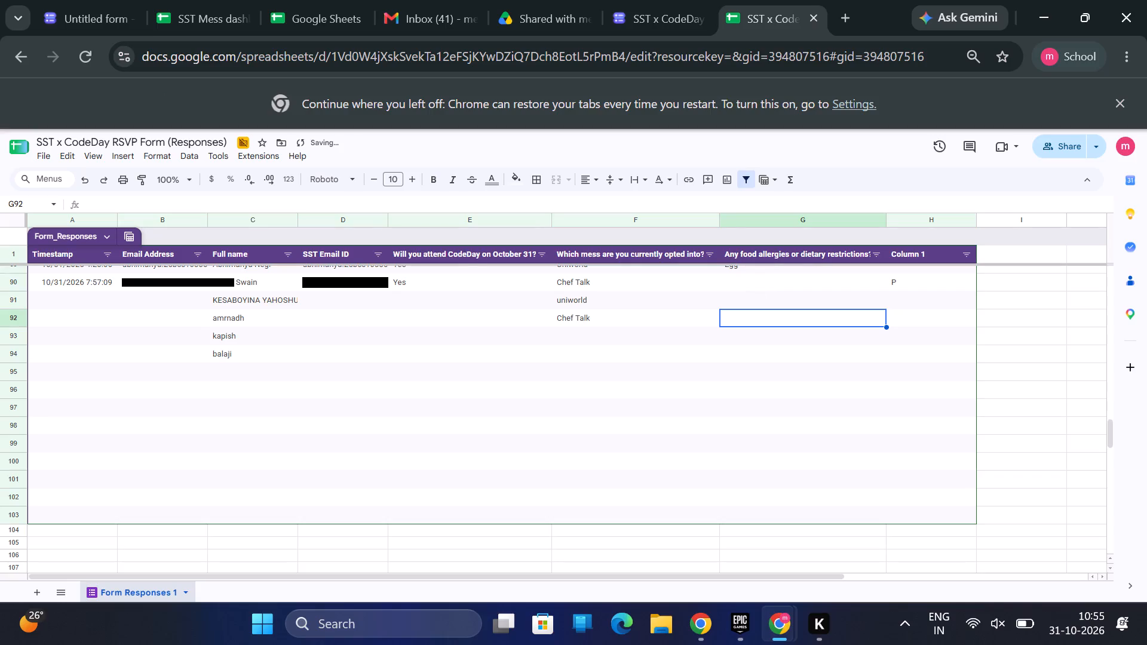
click(569, 334)
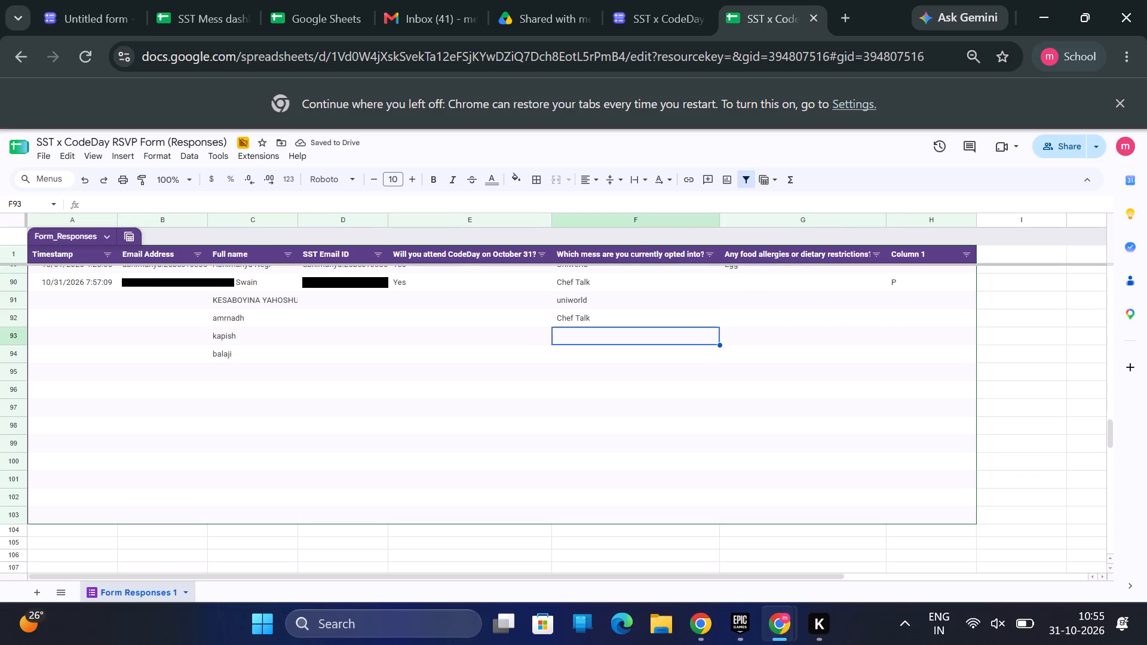
text(sh)
key(BackSpace)
key(BackSpace)
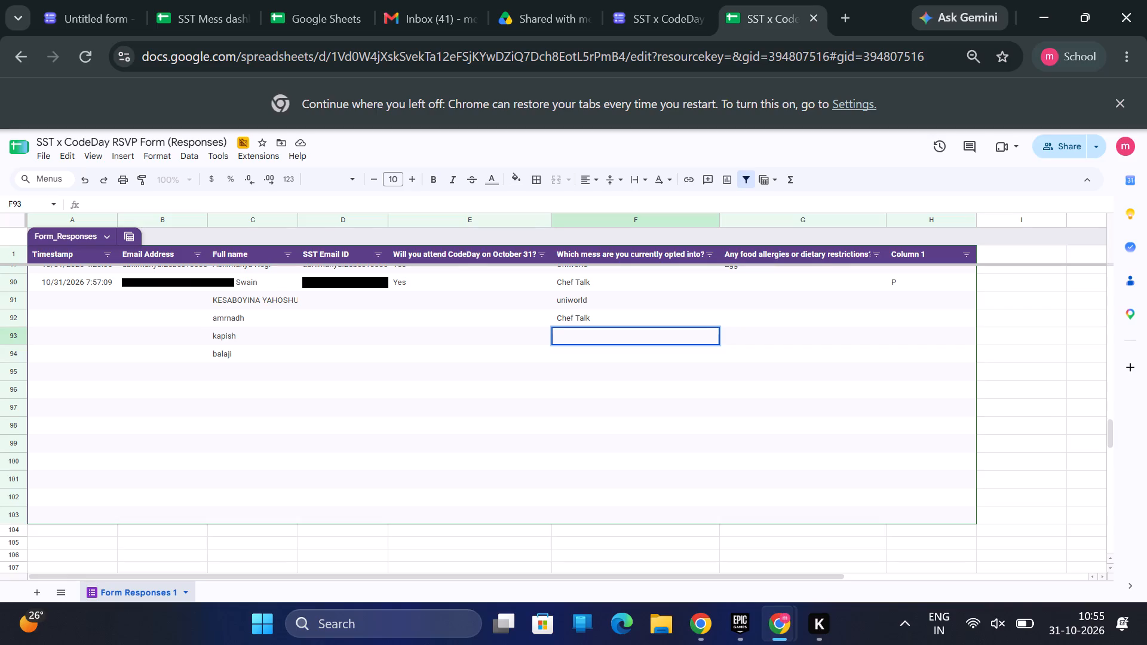
click(230, 373)
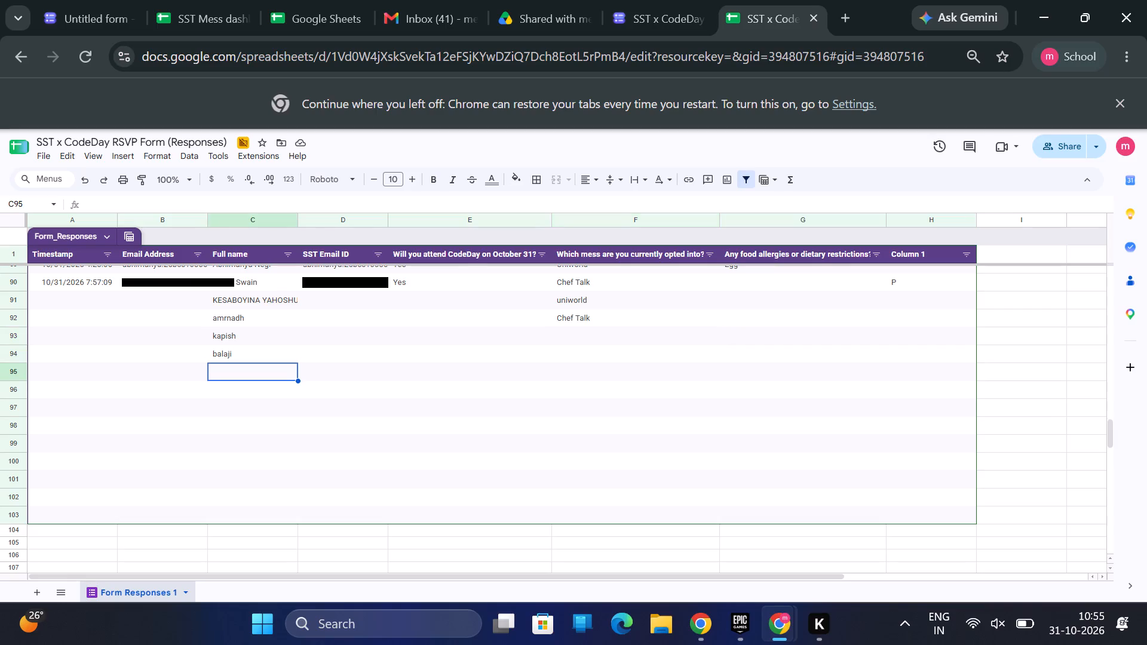
click(578, 351)
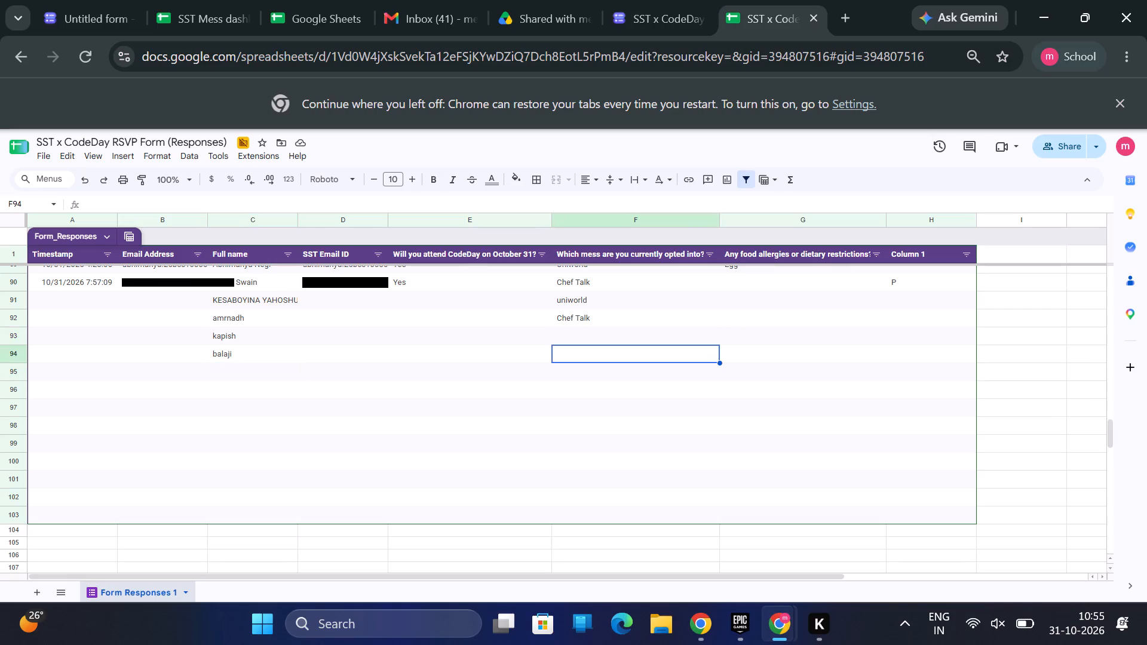
text(uniworld)
Add nagoor as the Full name in row 95.
click(243, 371)
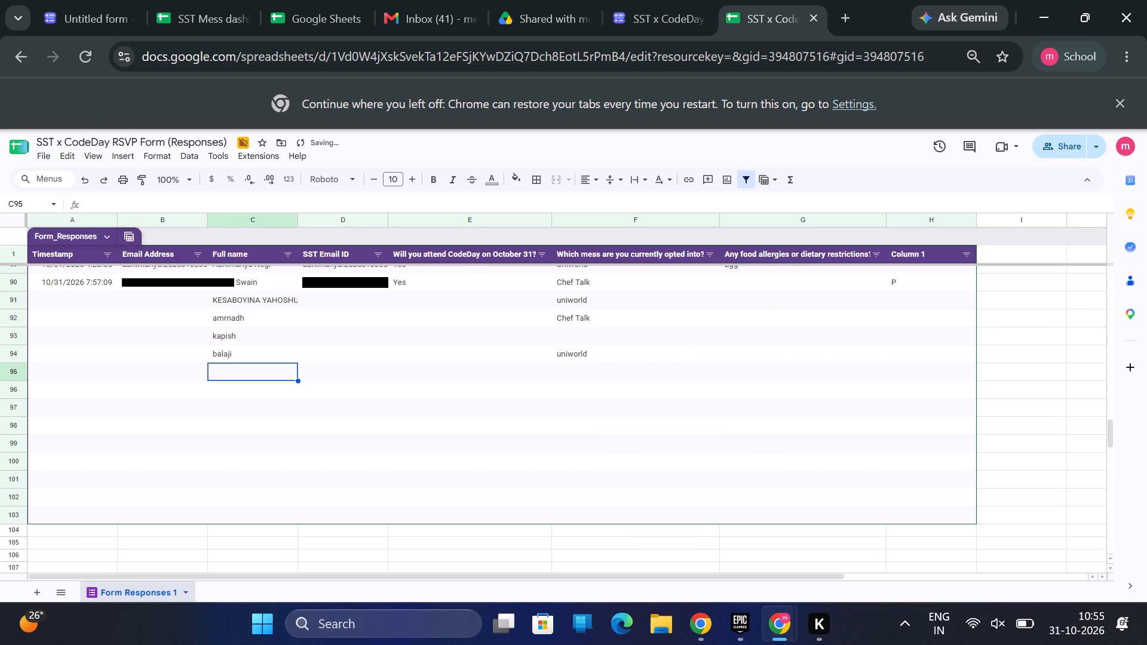
text(nagur)
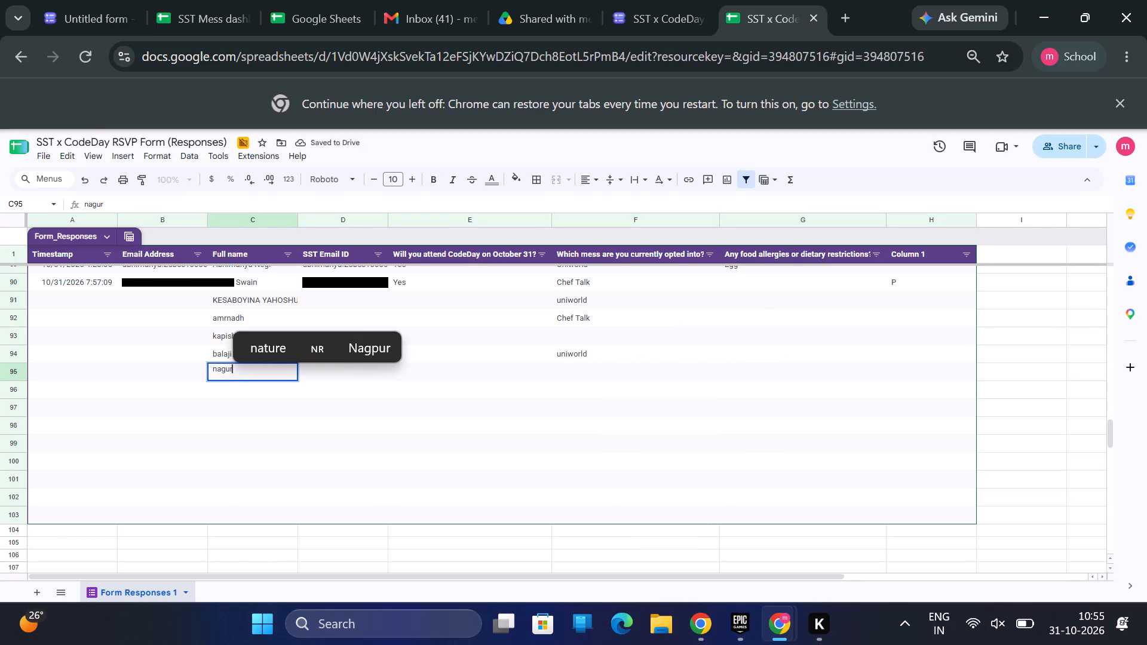
key(BackSpace)
key(BackSpace)
key(o)
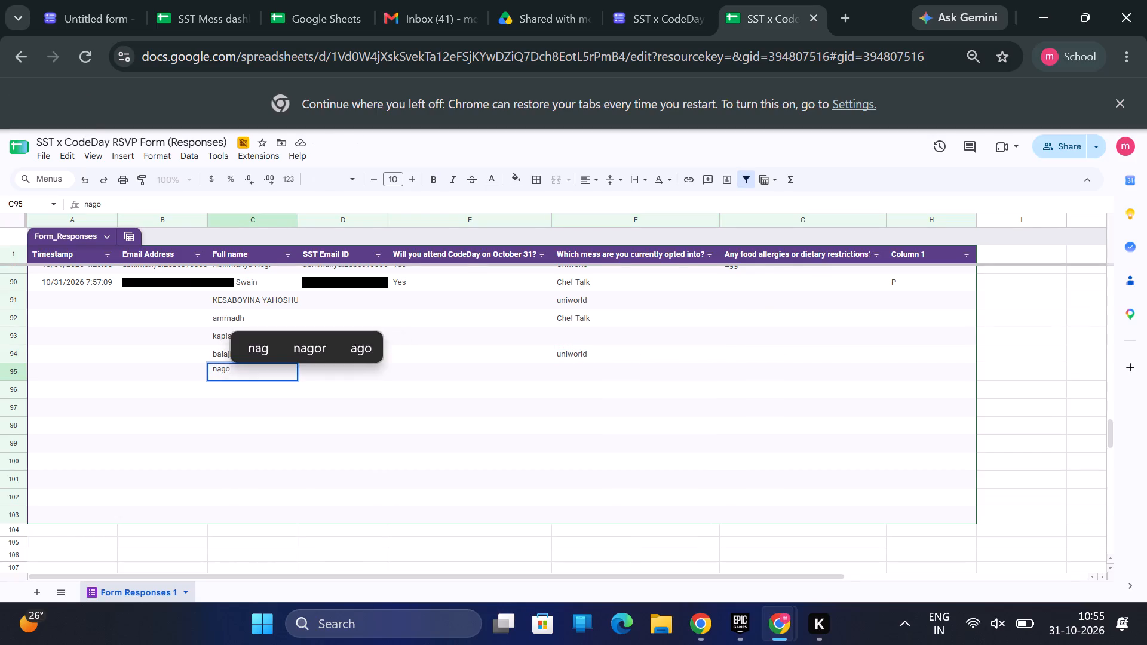
text(or)
click(579, 373)
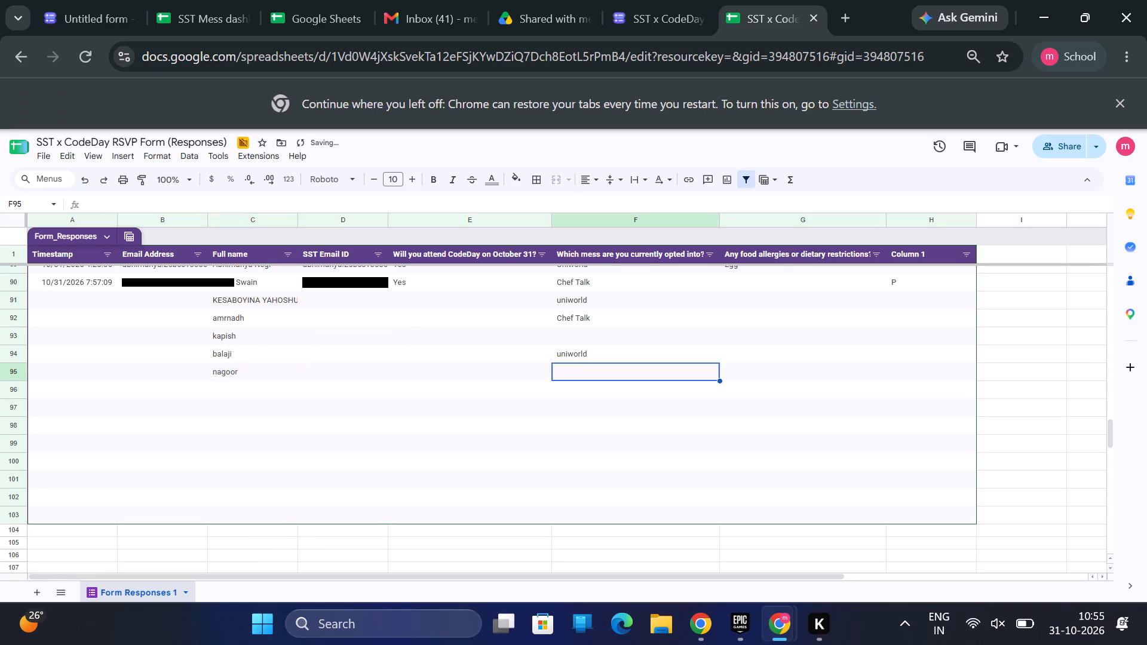
Enter uniworld as the currently opted mess for nagoor in row 95.
text(un)
key(Tab)
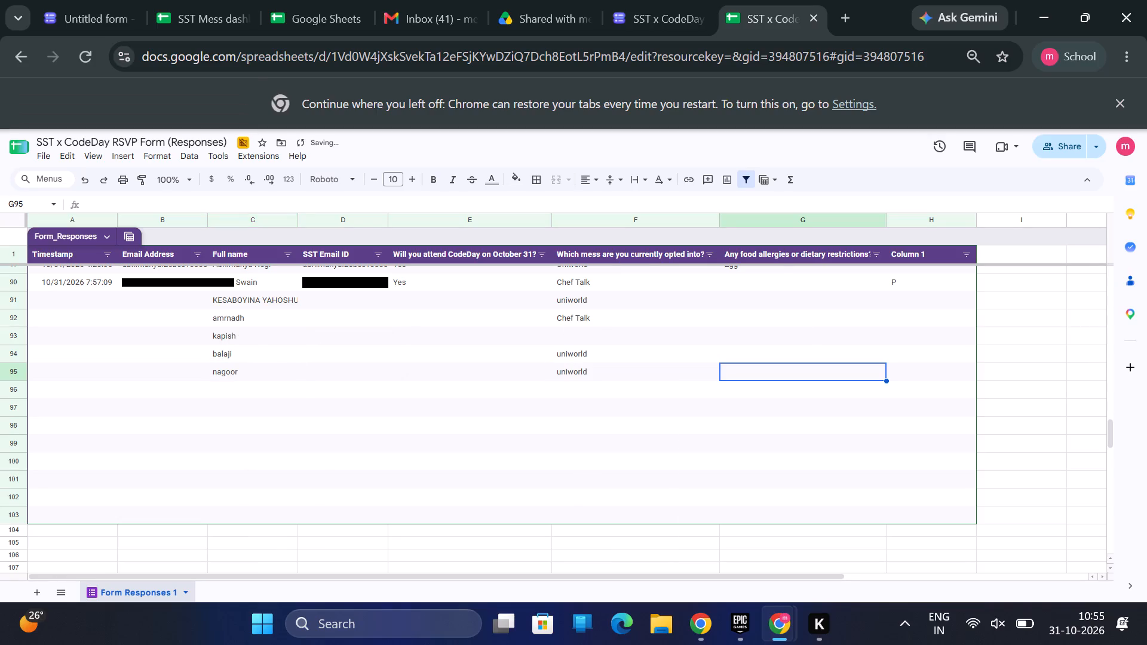
Add shivang as the Full name in row 96, with uniworld as the opted mess.
click(217, 386)
text(shi)
text(vang)
click(590, 391)
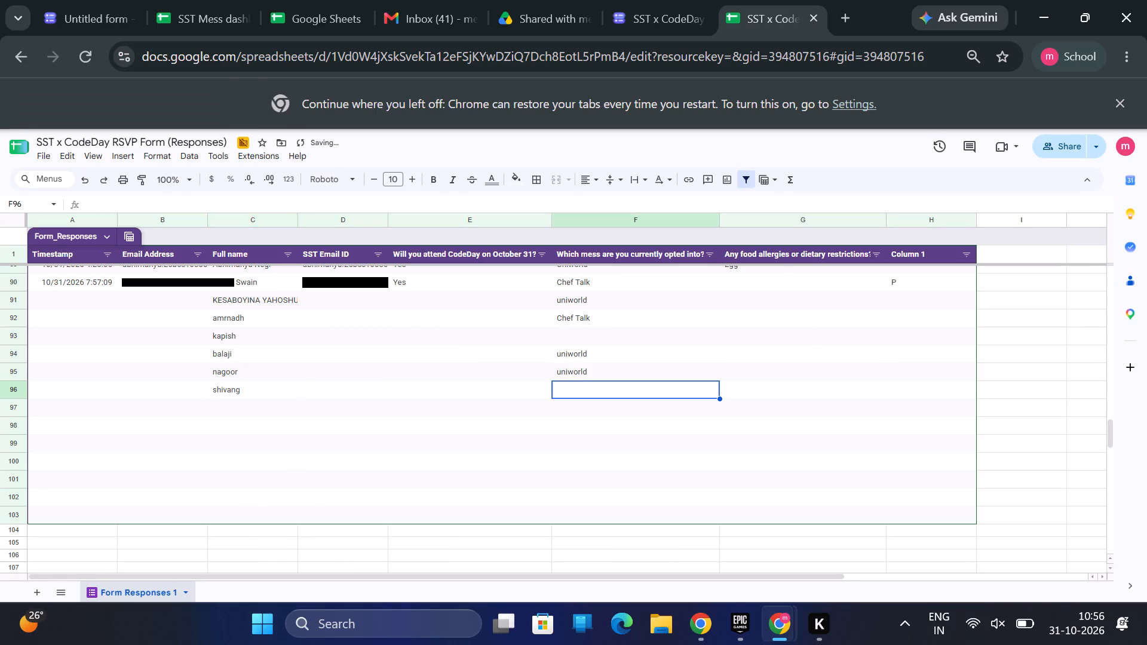
text(uniw)
key(Tab)
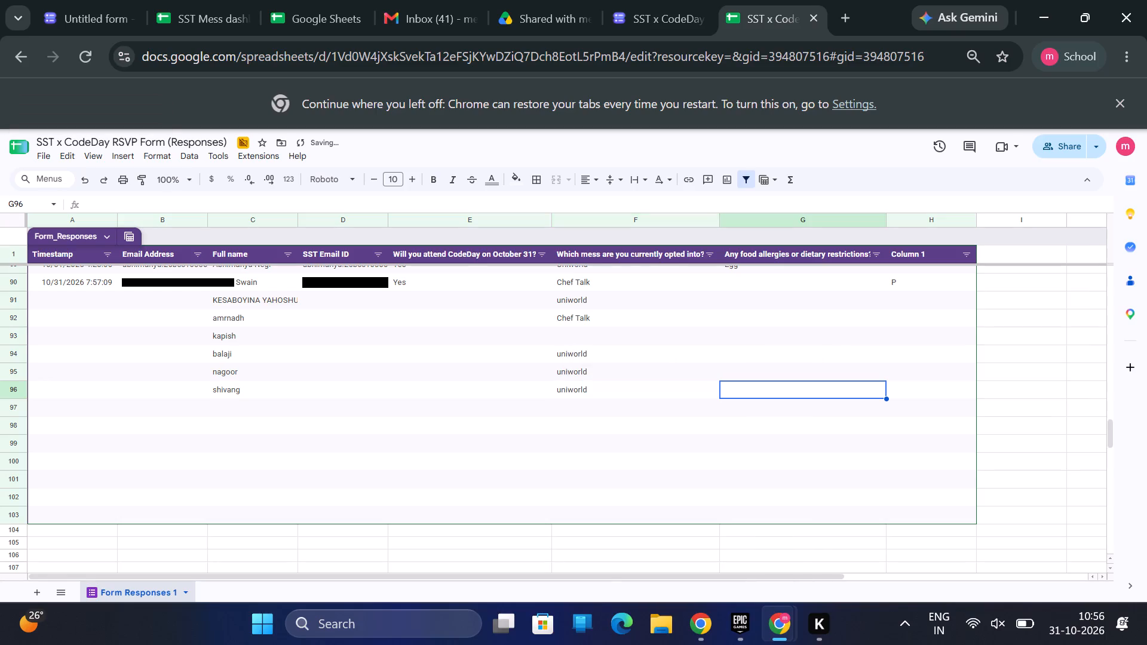
Add shourya as the Full name in row 97, with cheftalk as the opted mess.
click(219, 406)
text(shourya)
key(space)
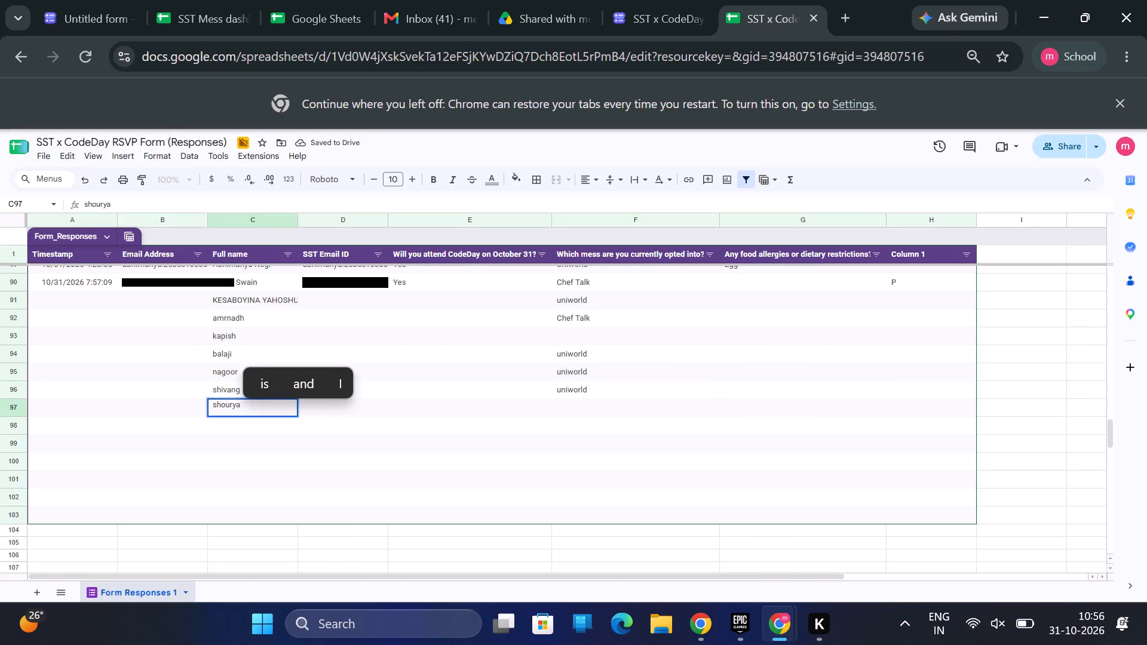
click(551, 406)
click(571, 409)
text(cheftalk)
key(space)
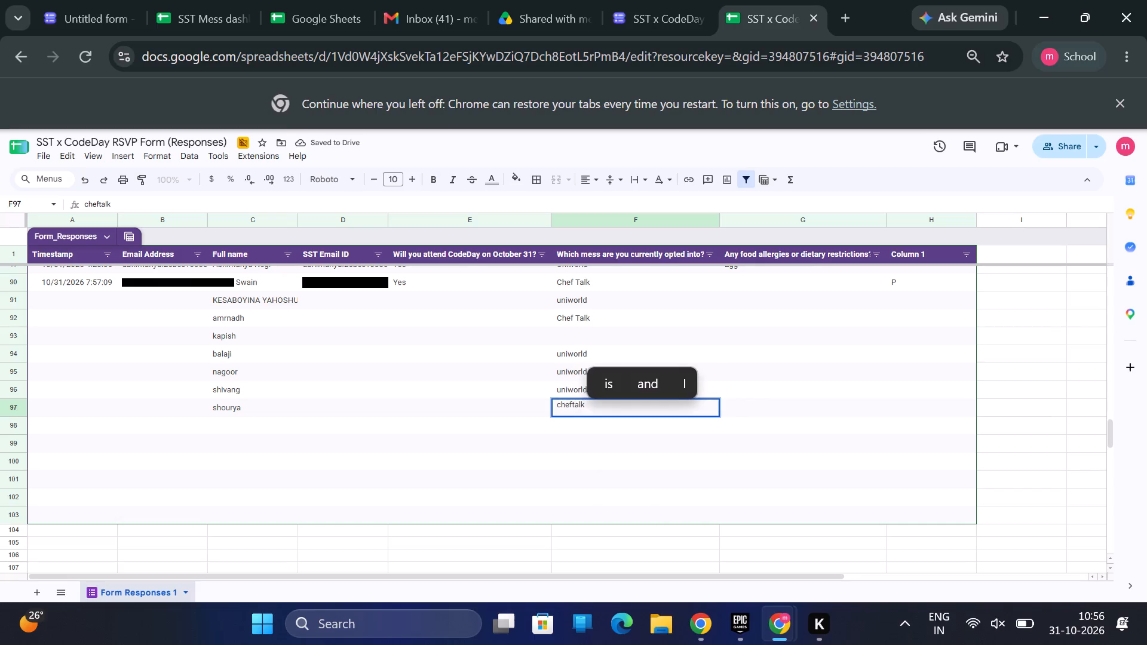
Add abhinivesh as the Full name in row 98, with uniworld as the opted mess.
click(235, 425)
text(abhi)
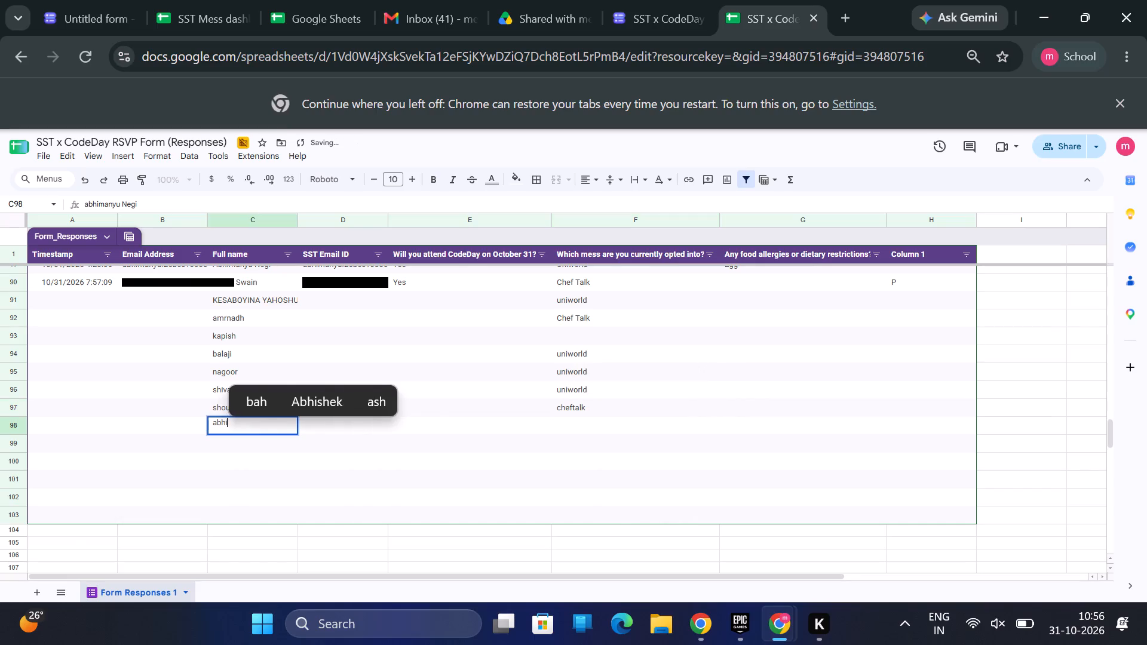
key(n)
key(BackSpace)
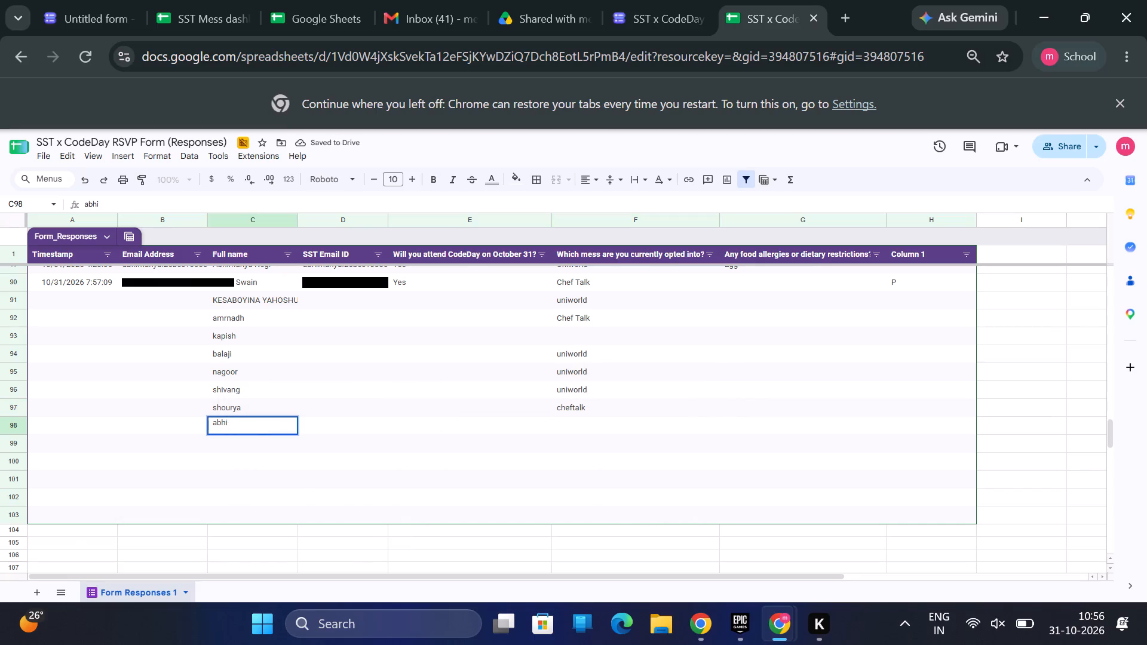
text(nivesh)
key(space)
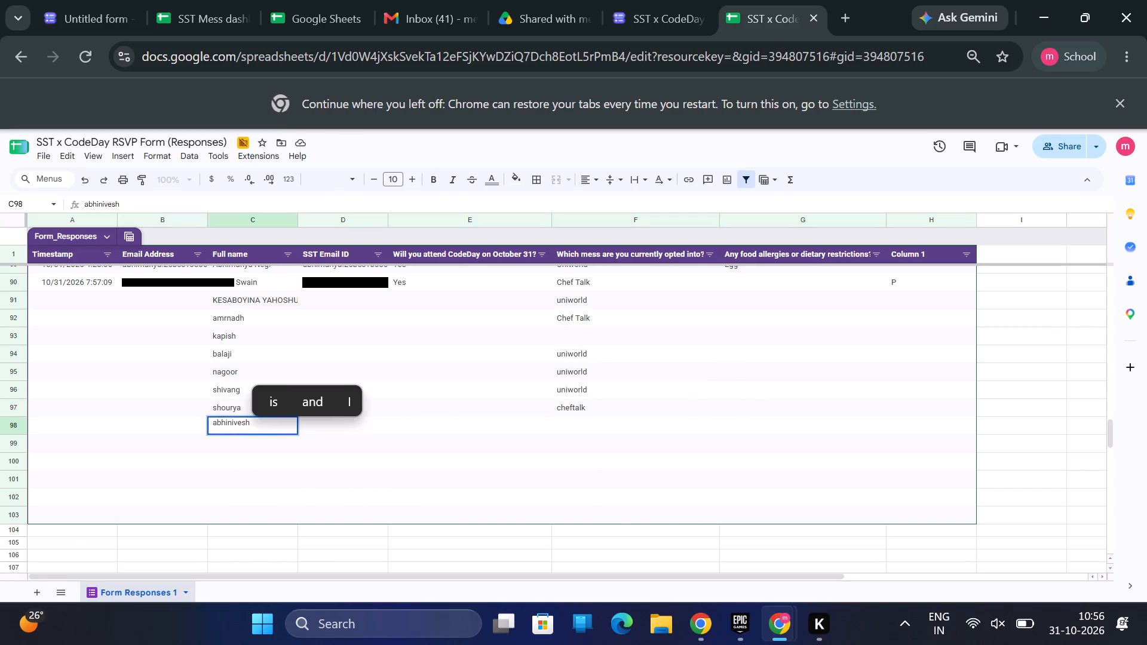
click(596, 422)
text(uni)
key(Tab)
click(255, 443)
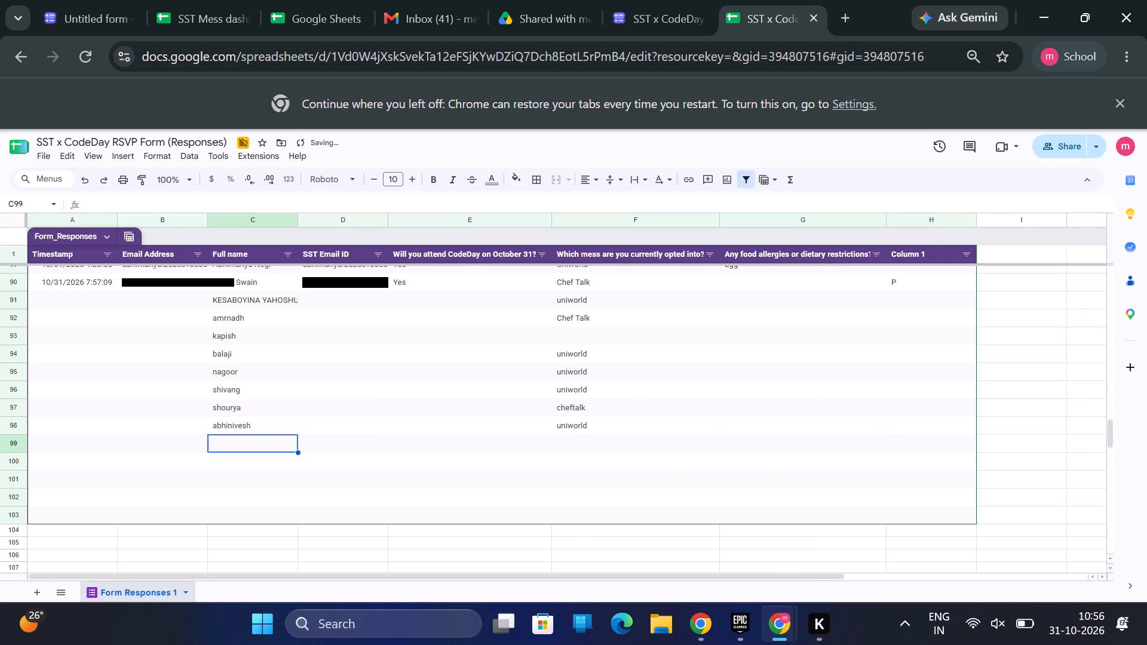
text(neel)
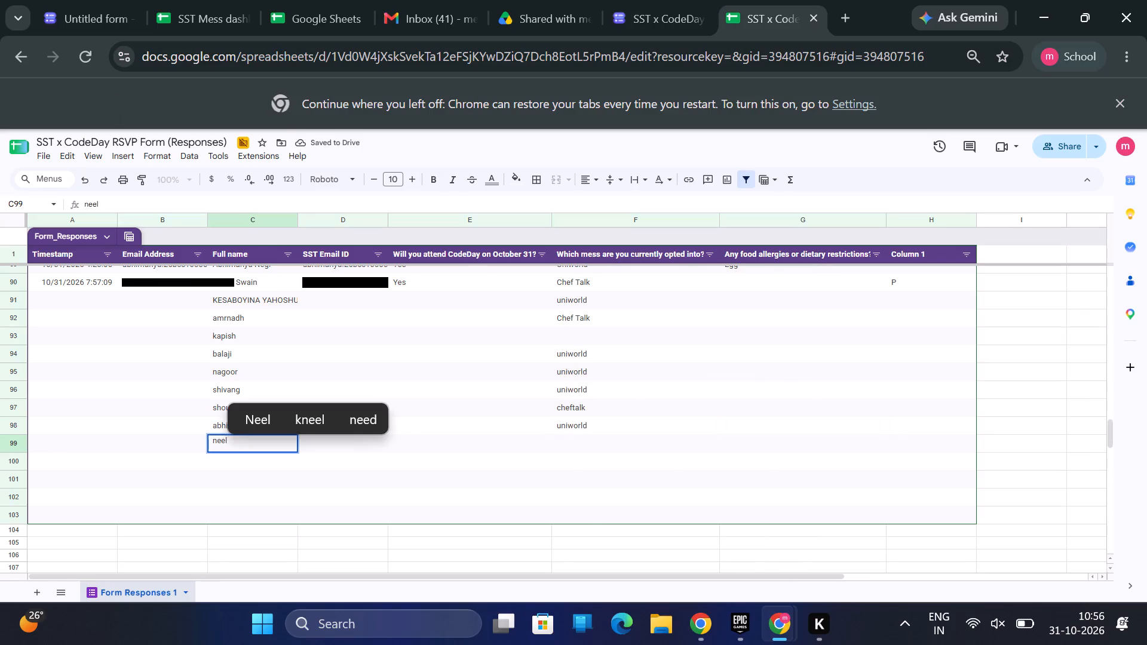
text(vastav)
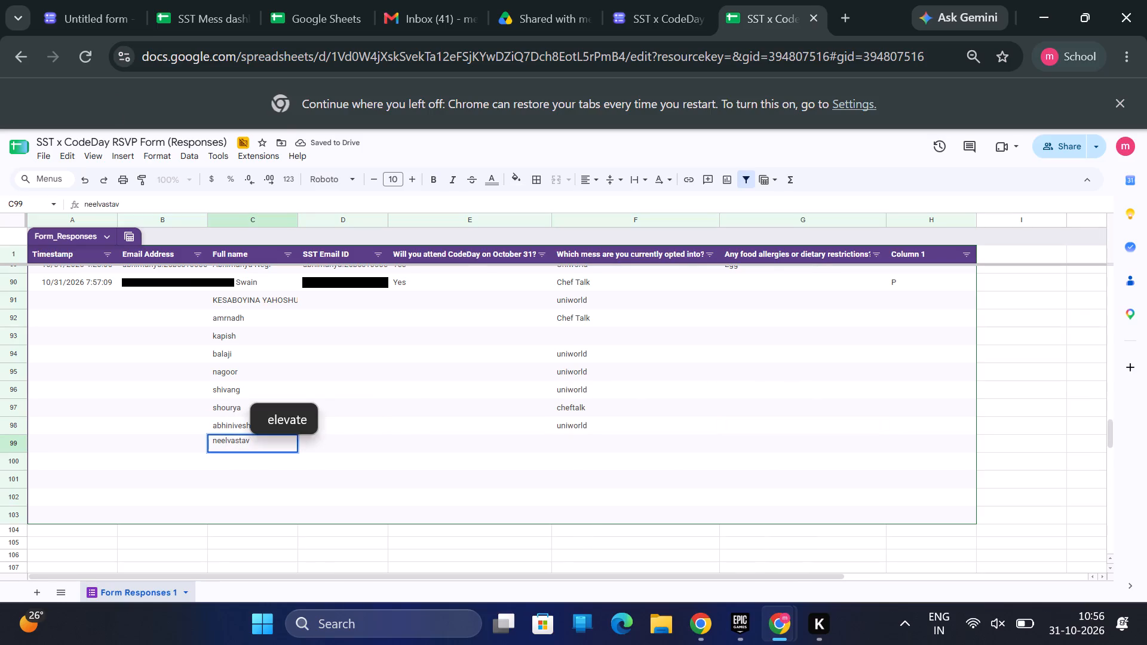
click(564, 447)
text(uni)
key(Tab)
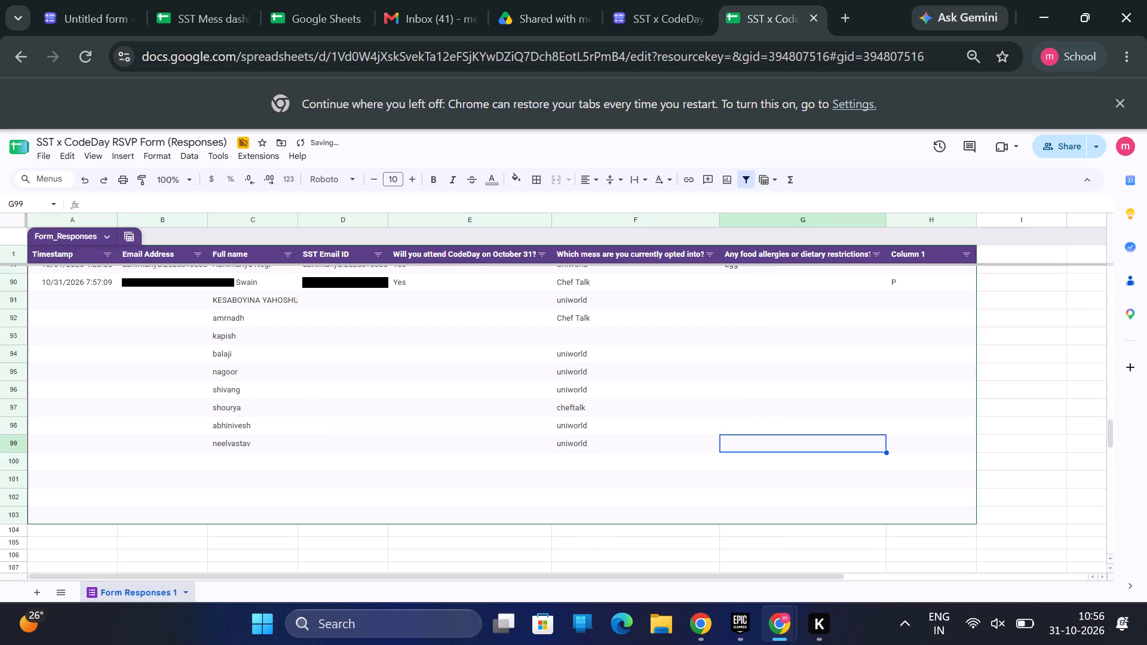
Add bhuvan as the Full name in row 100, with uniworld as the opted mess.
click(252, 459)
text(bhu)
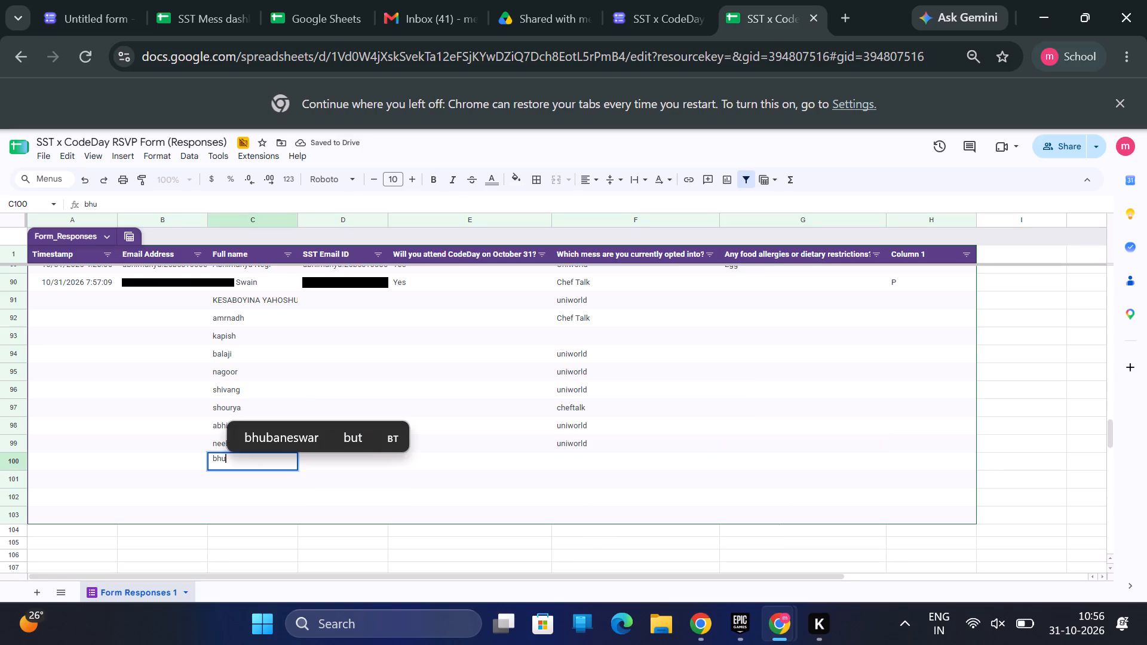
text(van)
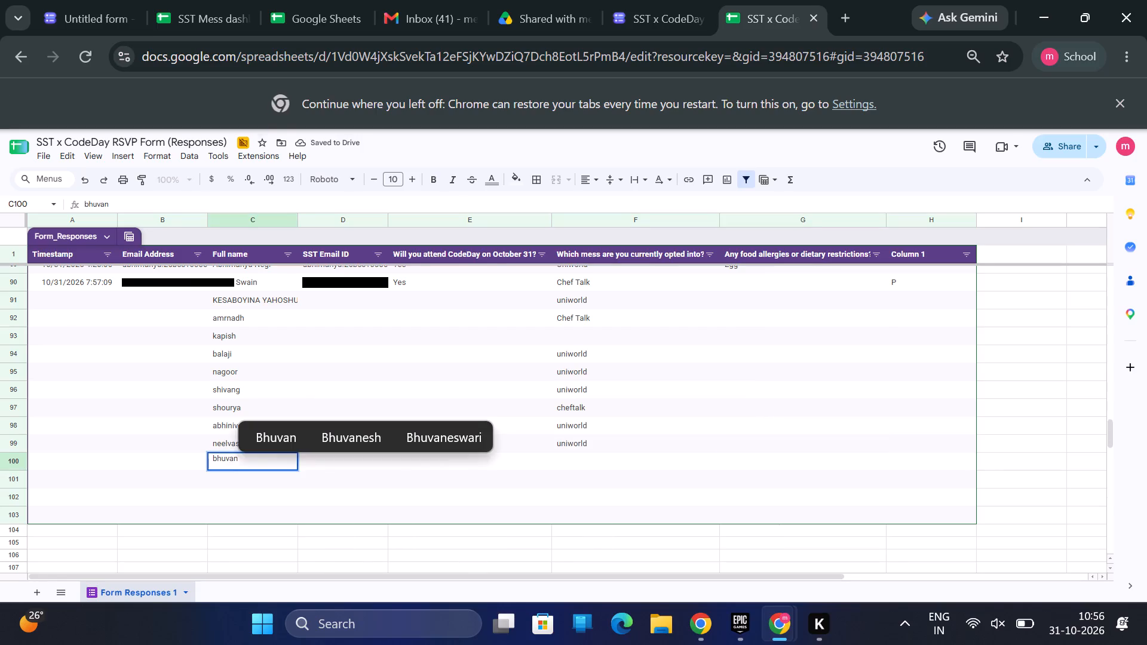
click(604, 468)
text(uniwo)
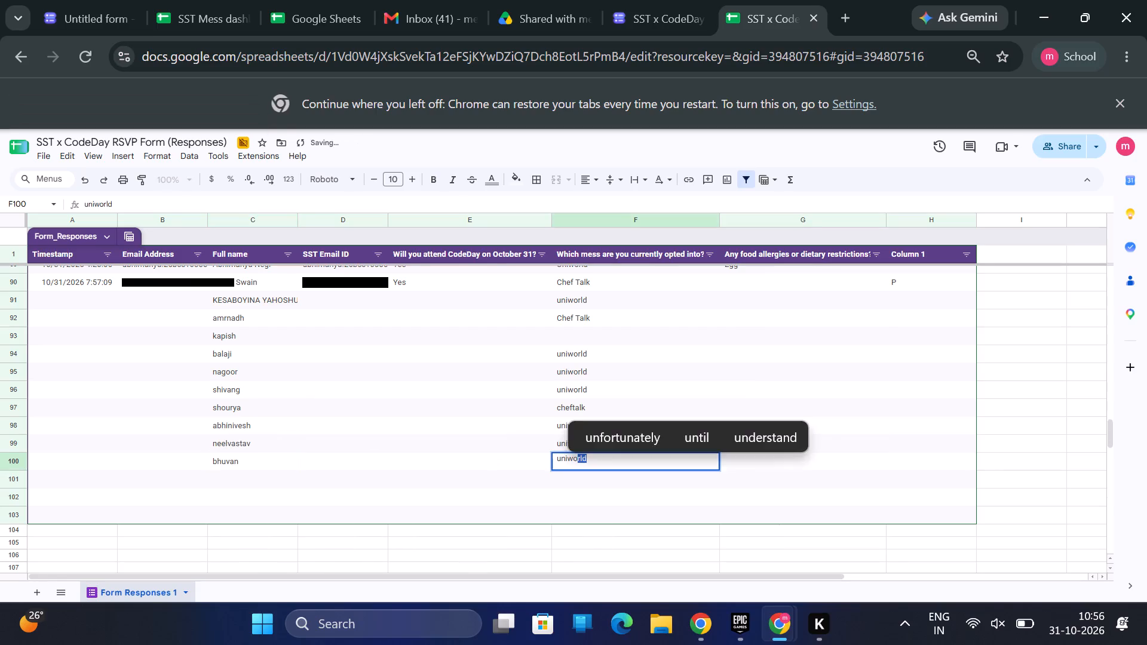
key(Tab)
Add rajeev as the Full name in row 101, with uniworld as the opted mess.
click(249, 475)
text(raj)
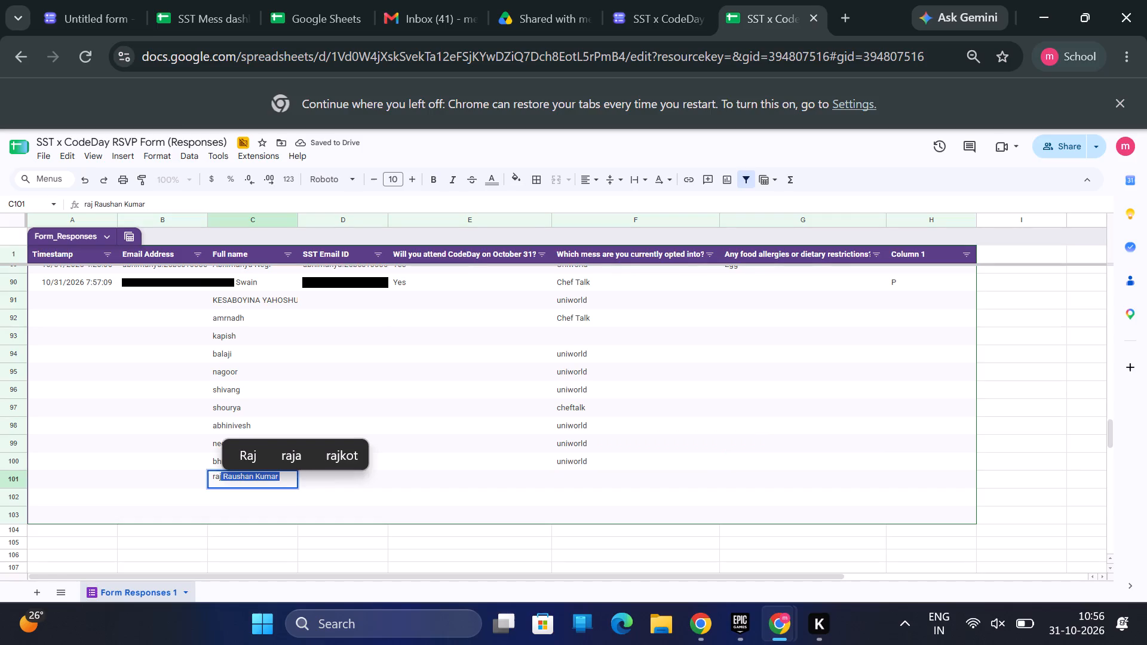
text(eev)
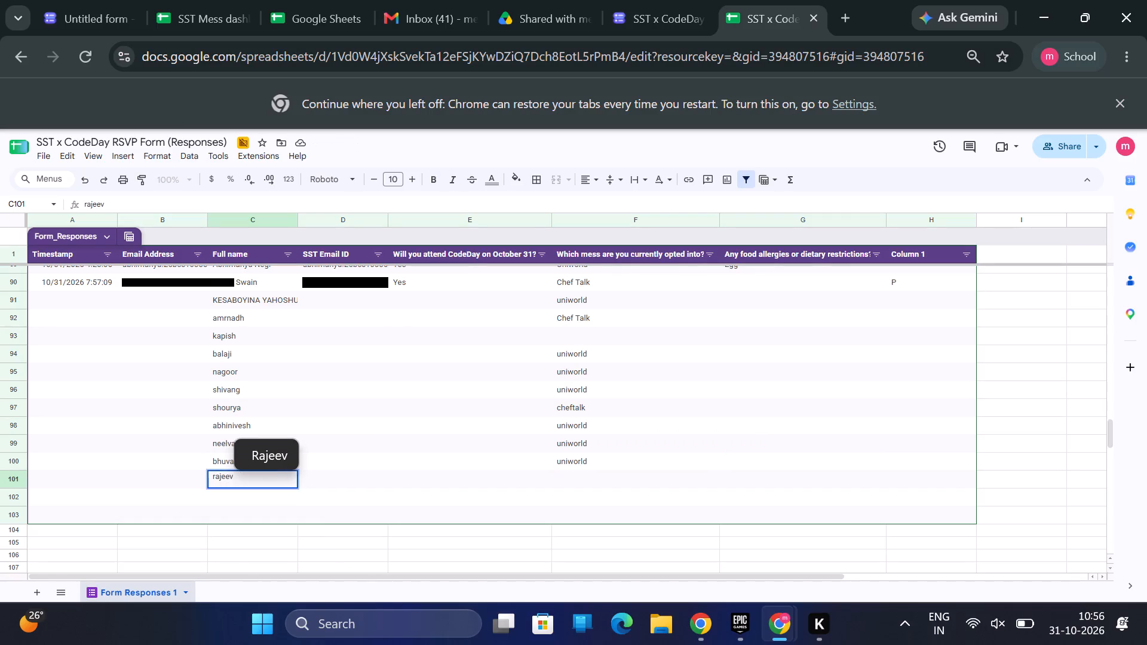
click(568, 480)
text(uni)
key(Tab)
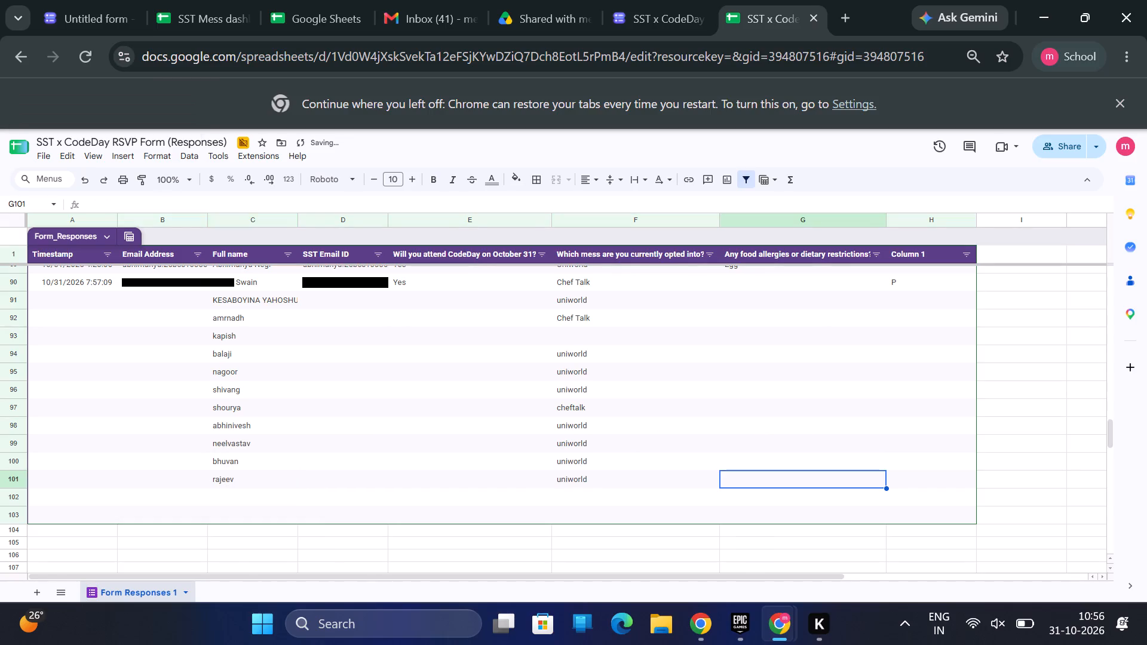
Start the next attendee entry in the Full name column of row 102.
click(235, 494)
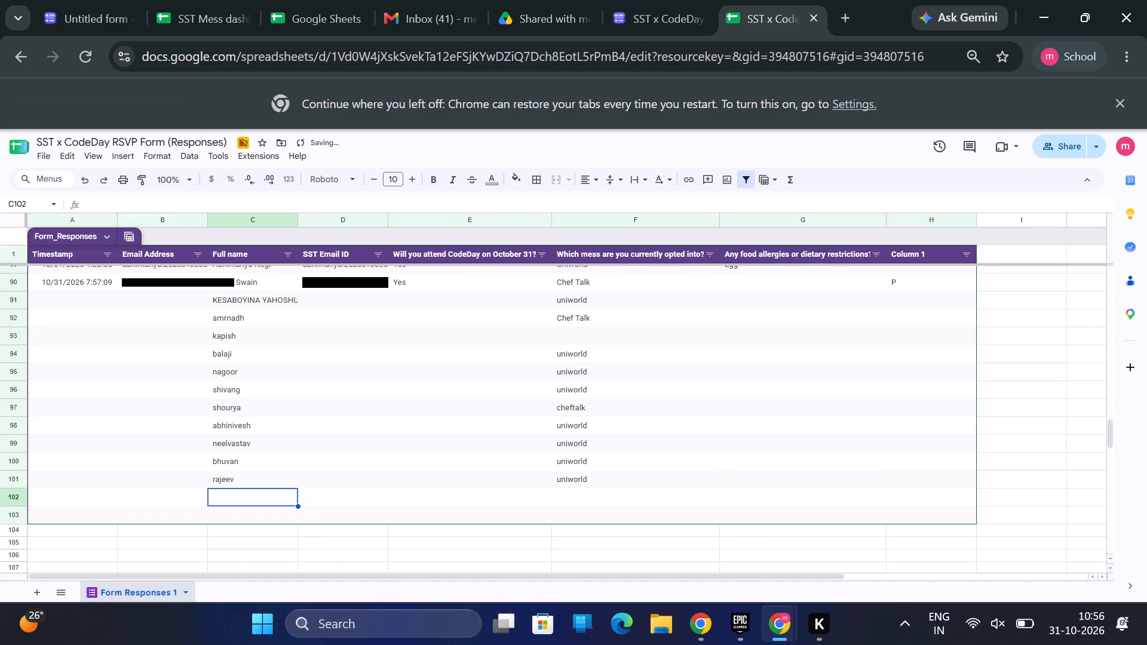
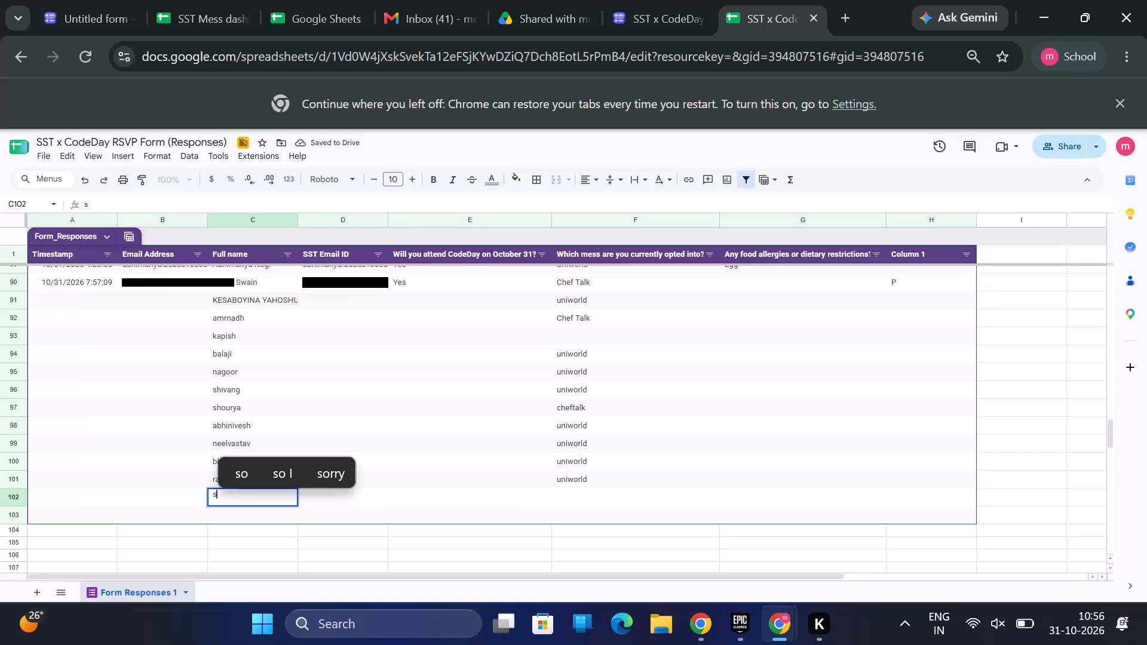
Add shesh as the Full name in row 102, with cheftalk as the opted mess.
key(BackSpace)
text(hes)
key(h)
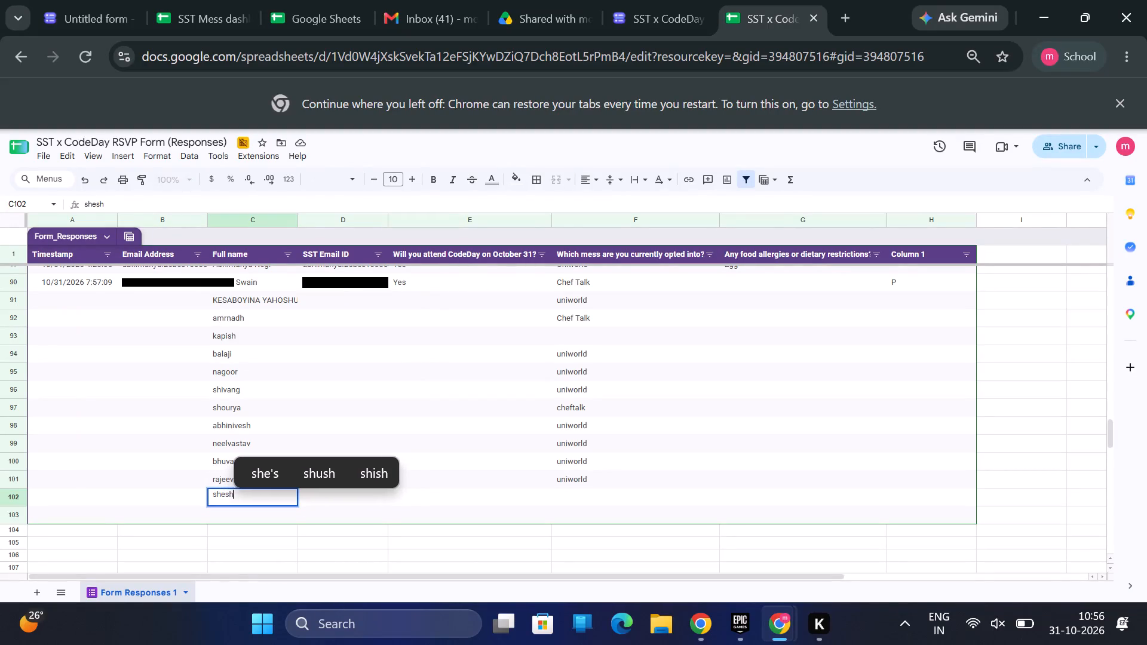
click(584, 496)
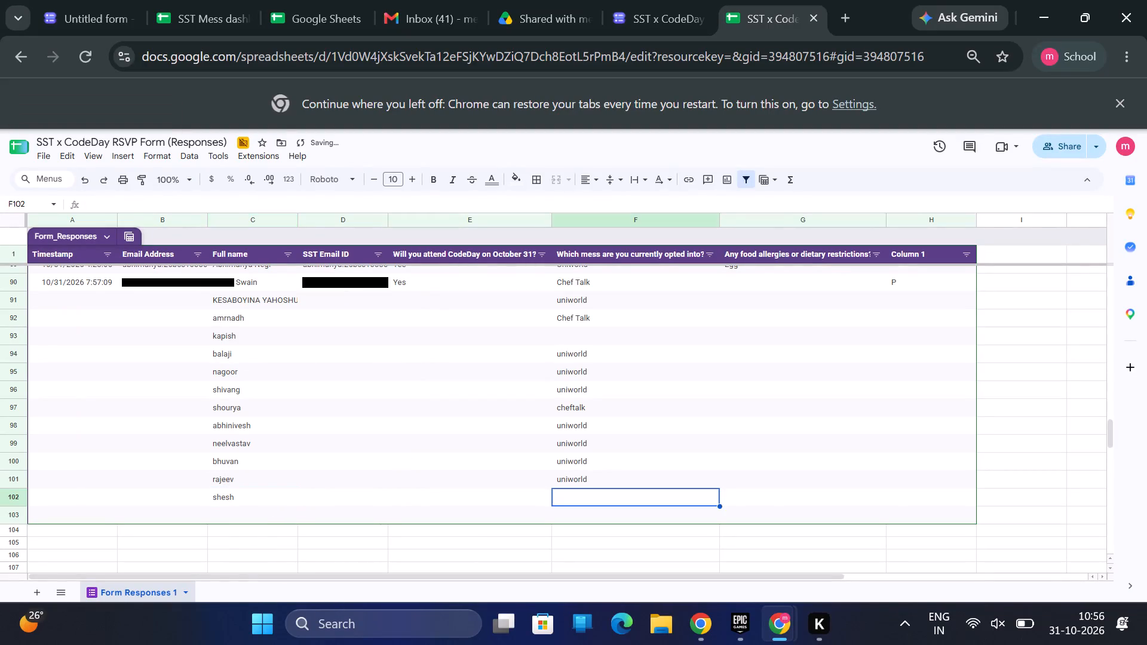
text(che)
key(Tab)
Add charan as the Full name in row 103, with cheftalk as the opted mess.
click(237, 515)
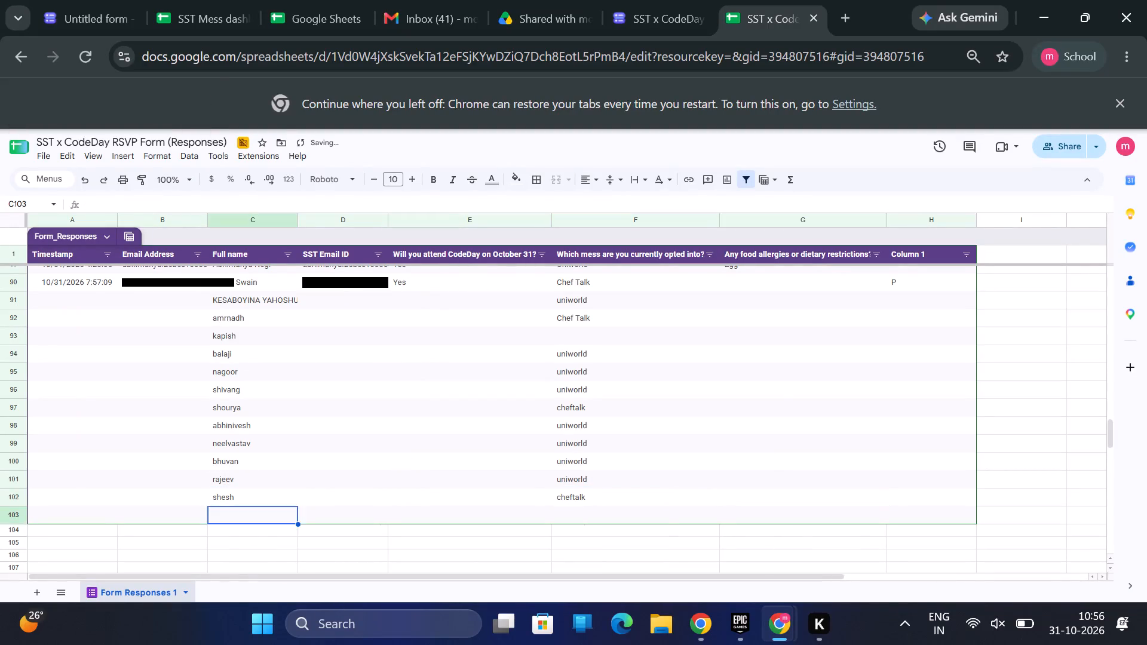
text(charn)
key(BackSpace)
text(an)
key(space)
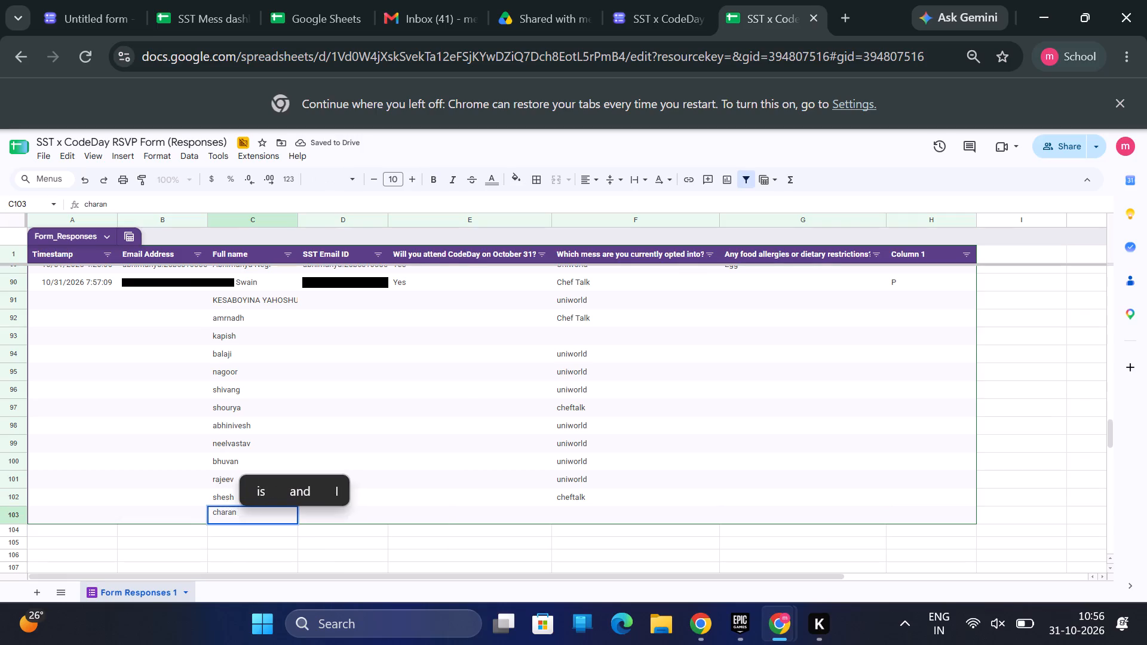
click(576, 517)
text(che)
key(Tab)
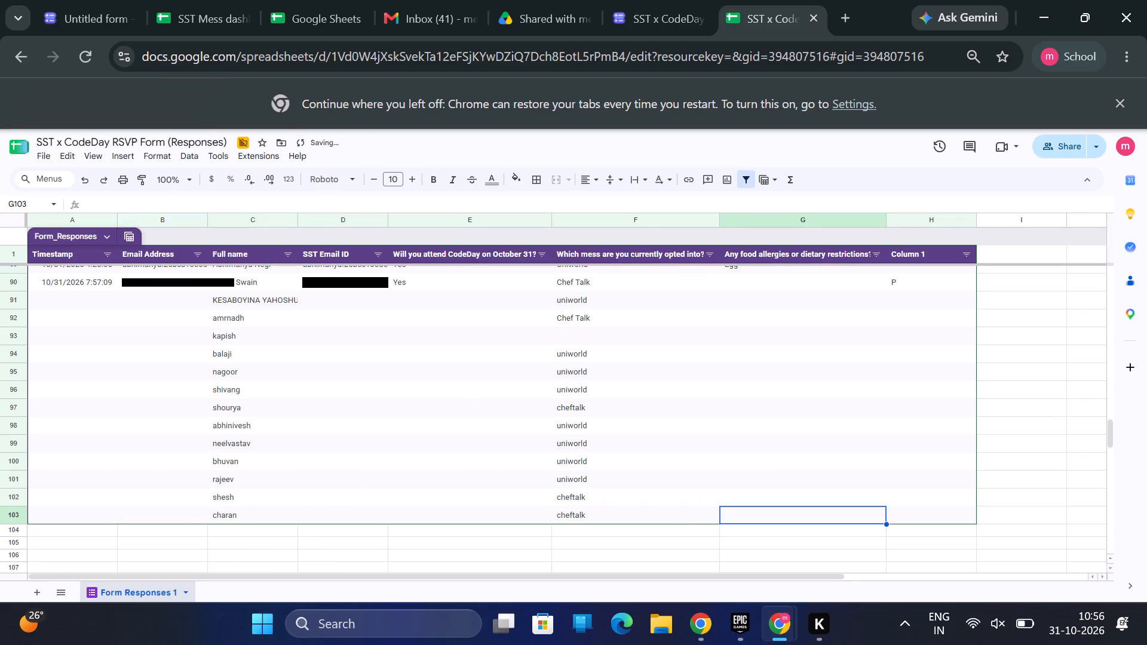
Add ananya as the Full name in row 104, with cheftalk as the opted mess.
click(225, 528)
scroll(225, 528, down, 1)
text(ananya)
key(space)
click(570, 484)
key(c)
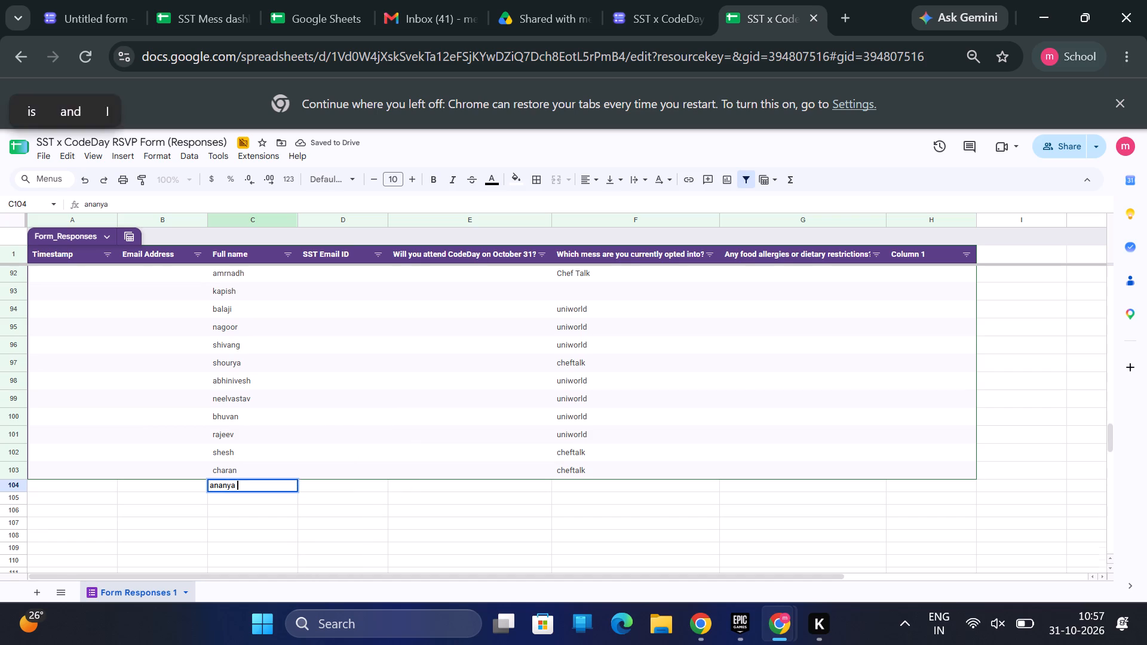
key(Tab)
Add raghav as the Full name in row 105, with cheftalk as the opted mess.
click(254, 507)
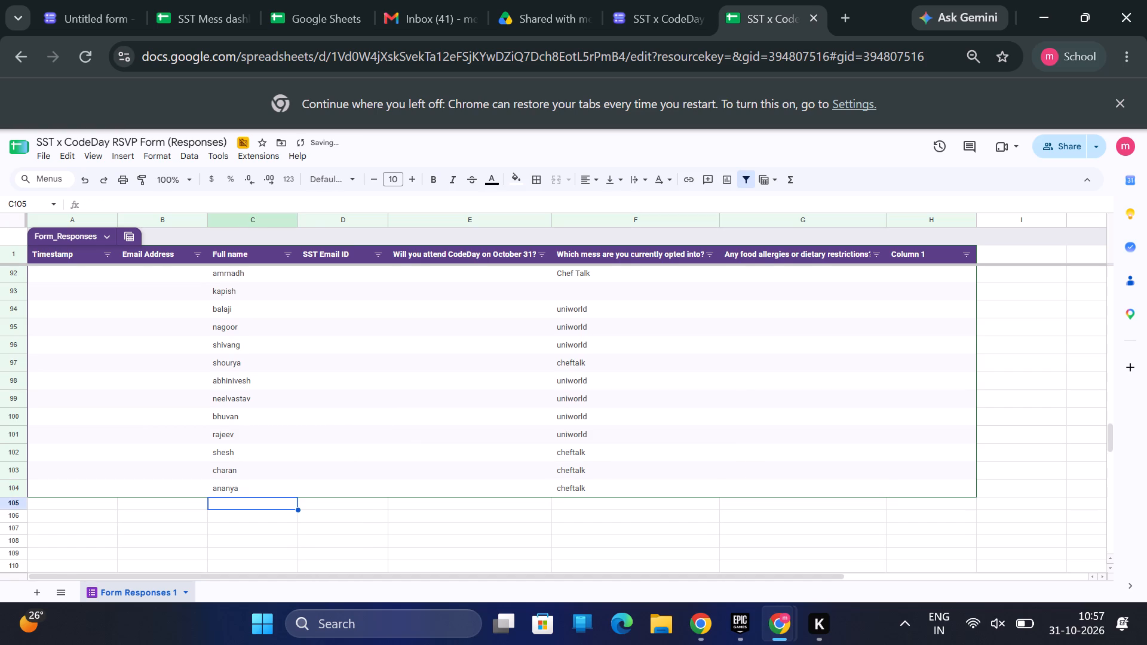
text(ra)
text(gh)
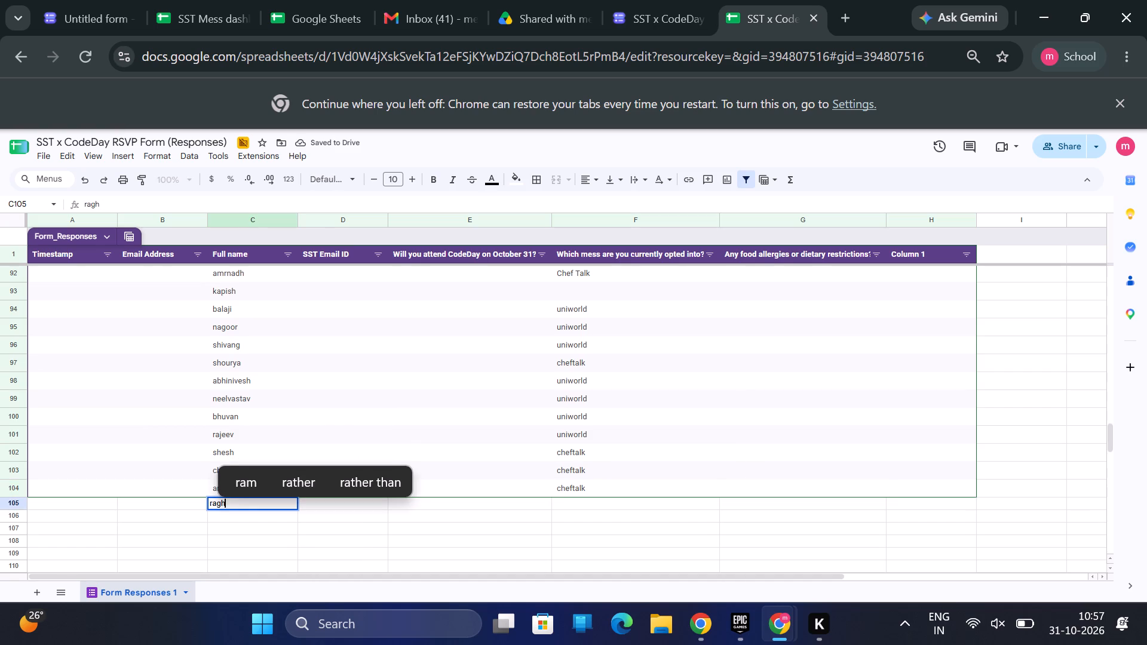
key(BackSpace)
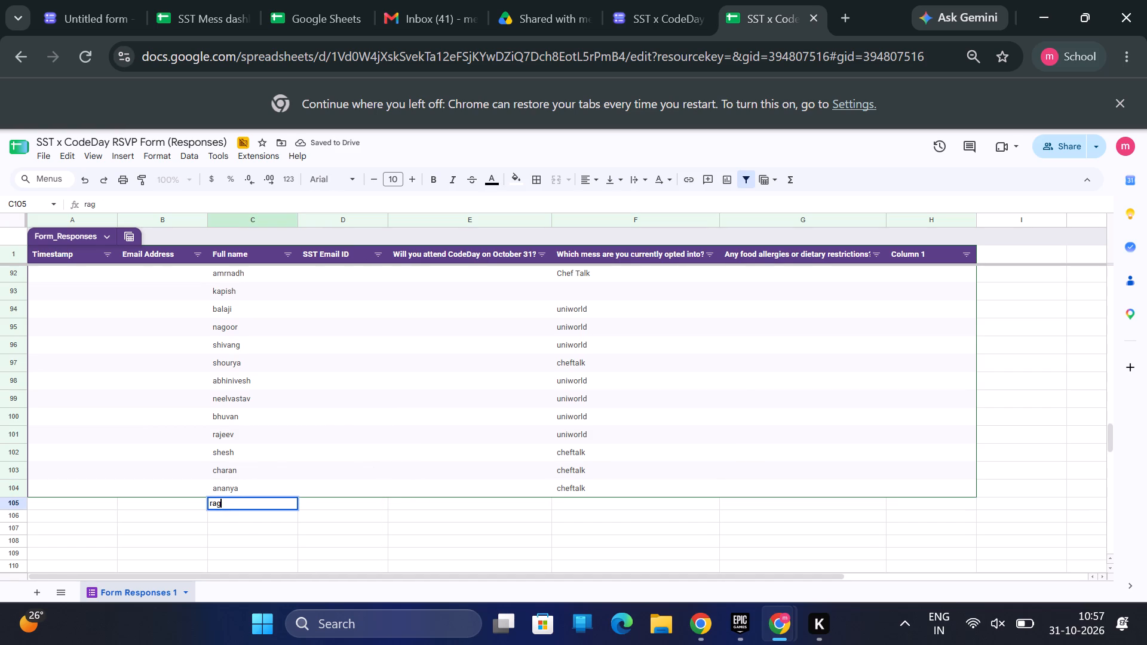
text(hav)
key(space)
click(566, 503)
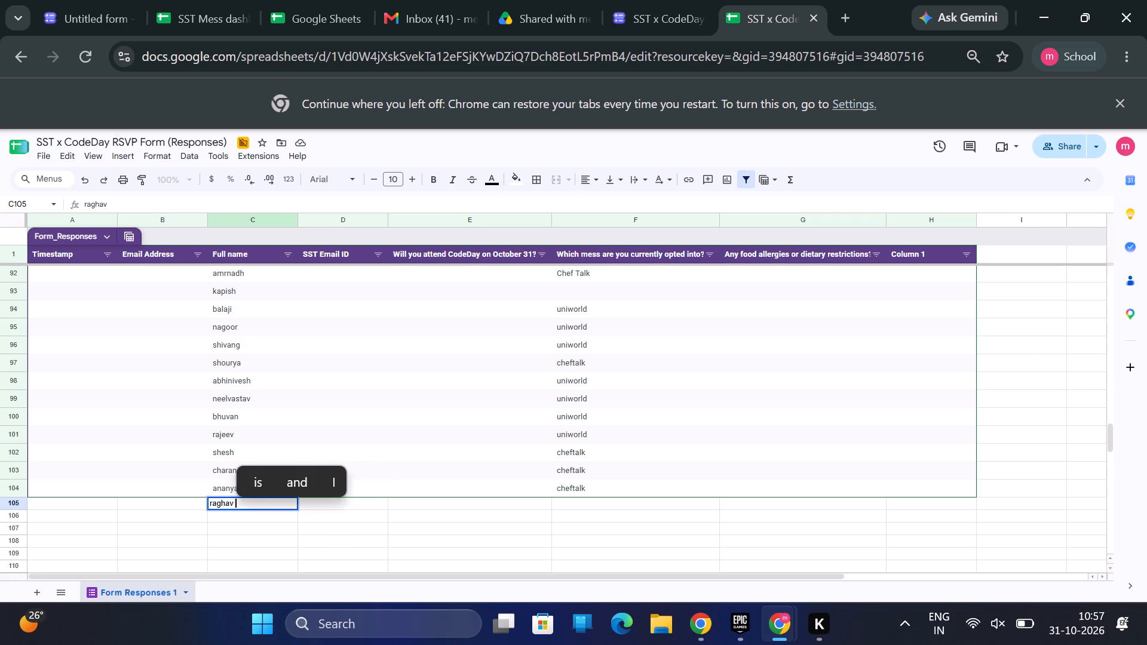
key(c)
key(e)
key(BackSpace)
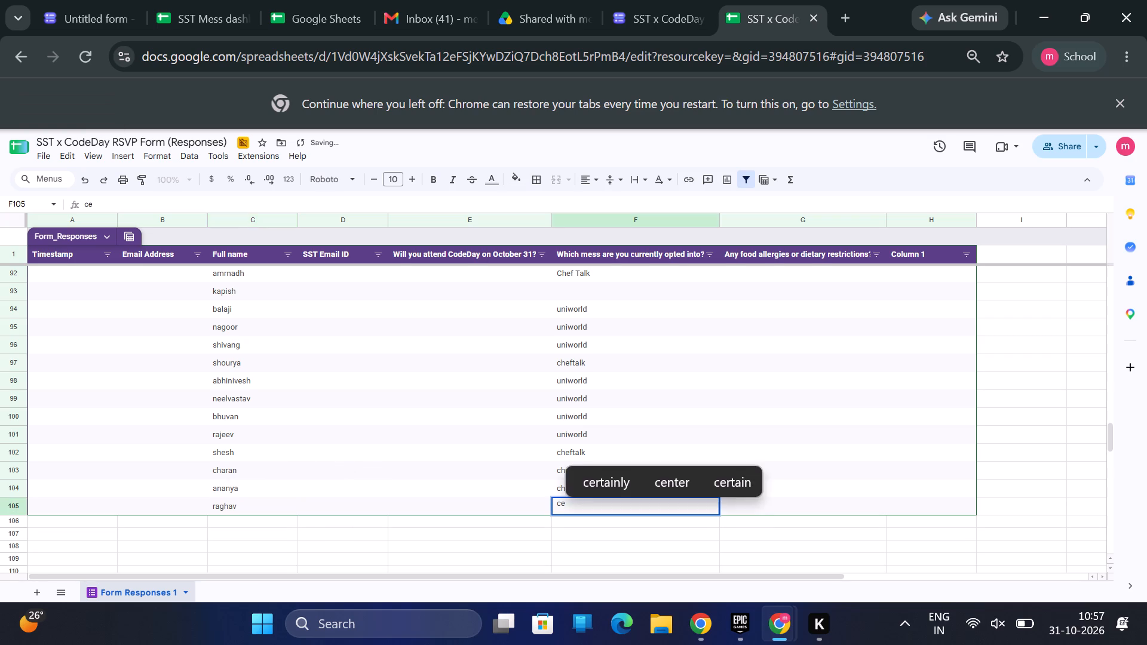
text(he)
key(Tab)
Search the response sheet for an attendee whose name contains "pre".
scroll(320, 438, down, 1)
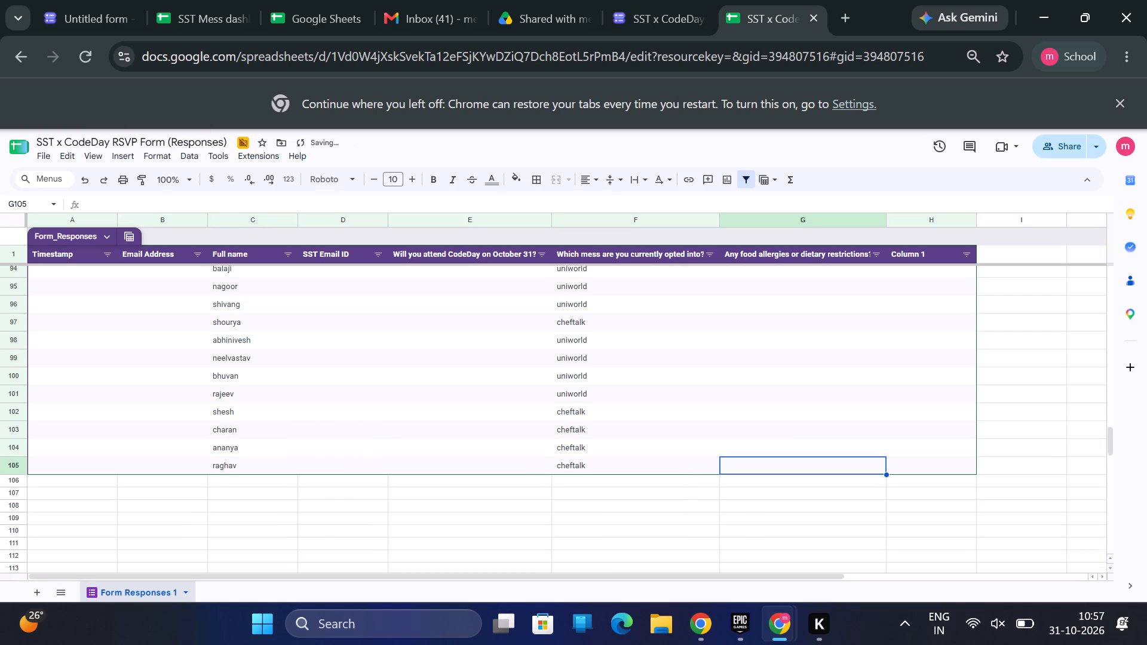
scroll(320, 438, down, 1)
click(262, 457)
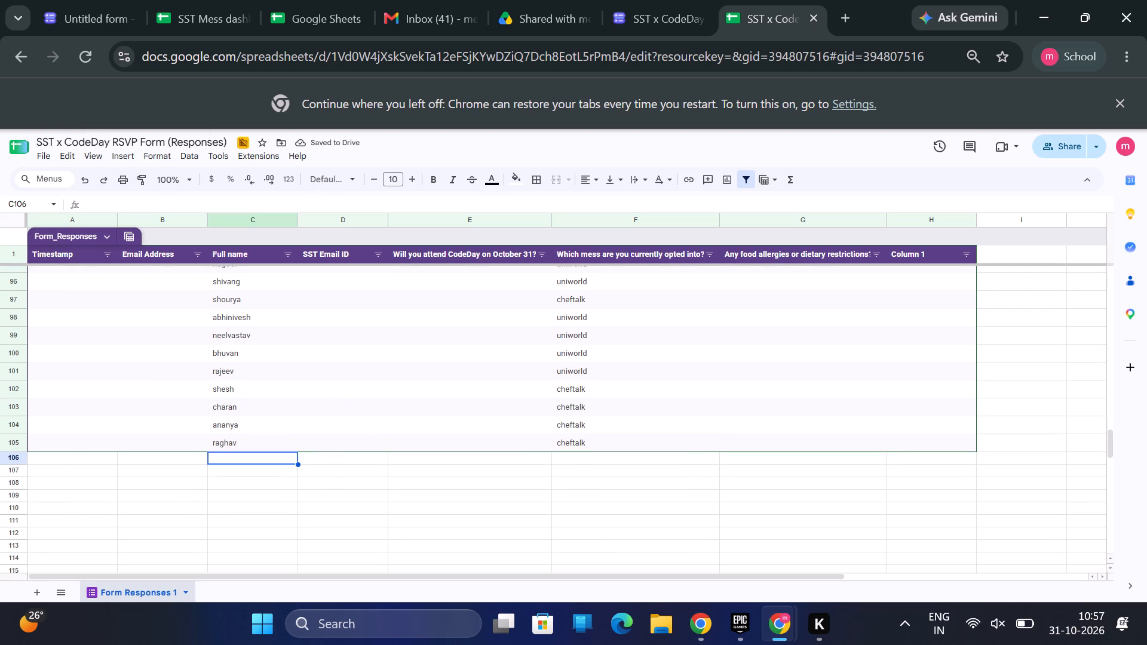
key(ctrl+f)
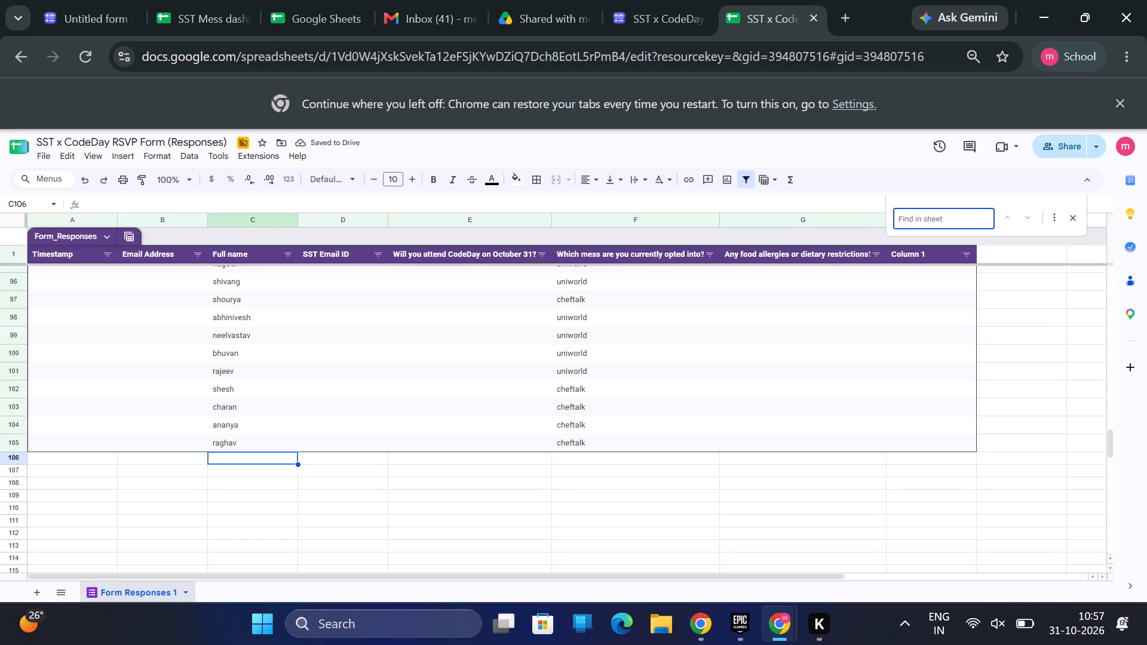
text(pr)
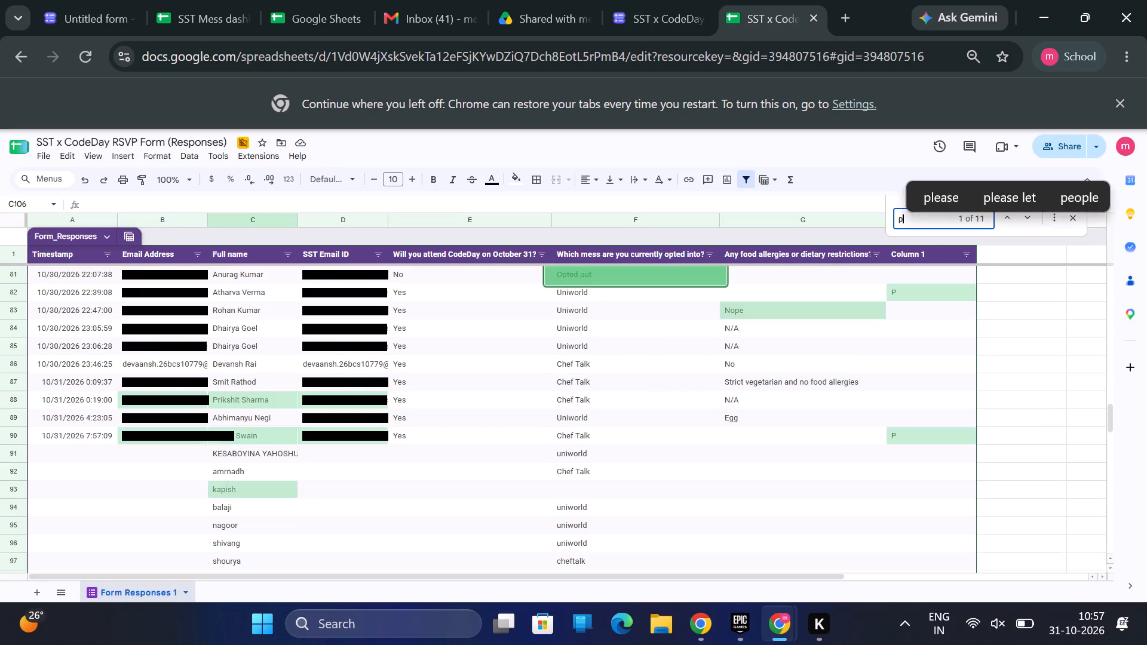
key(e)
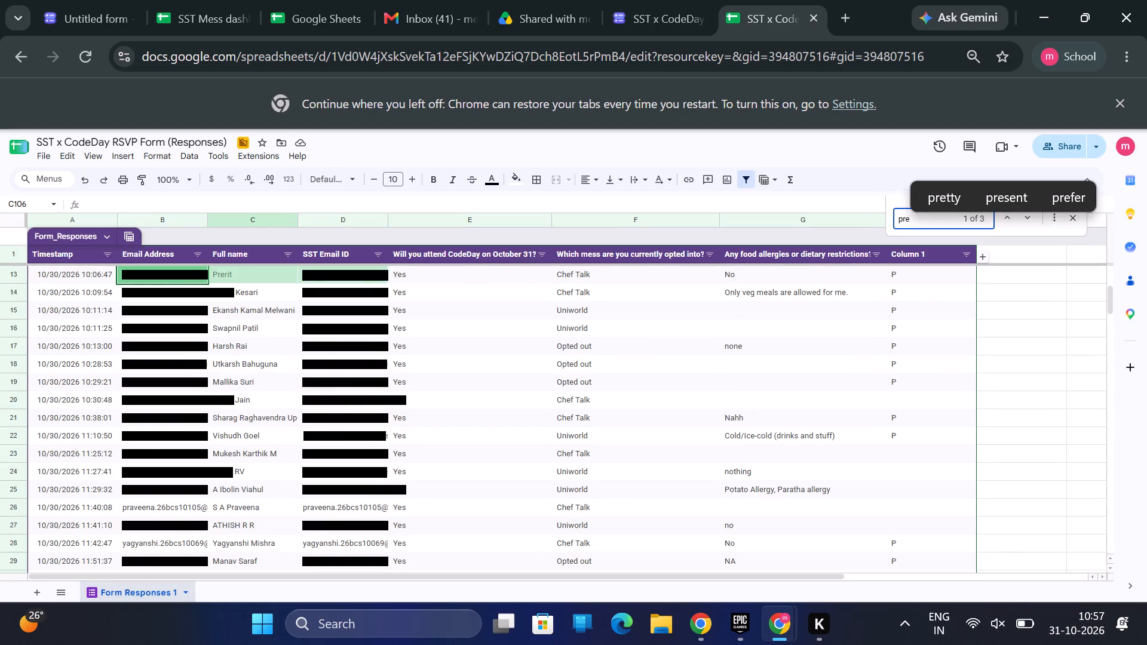
click(1068, 221)
click(820, 208)
Add ojas as the Full name in row 106.
scroll(611, 407, down, 1)
click(257, 493)
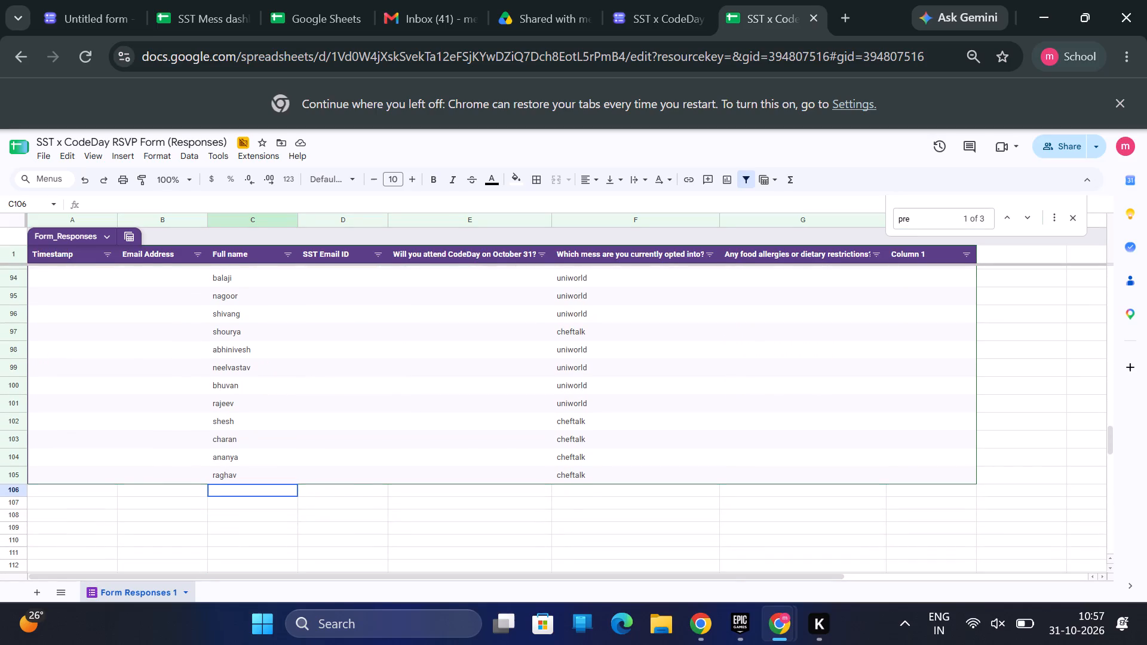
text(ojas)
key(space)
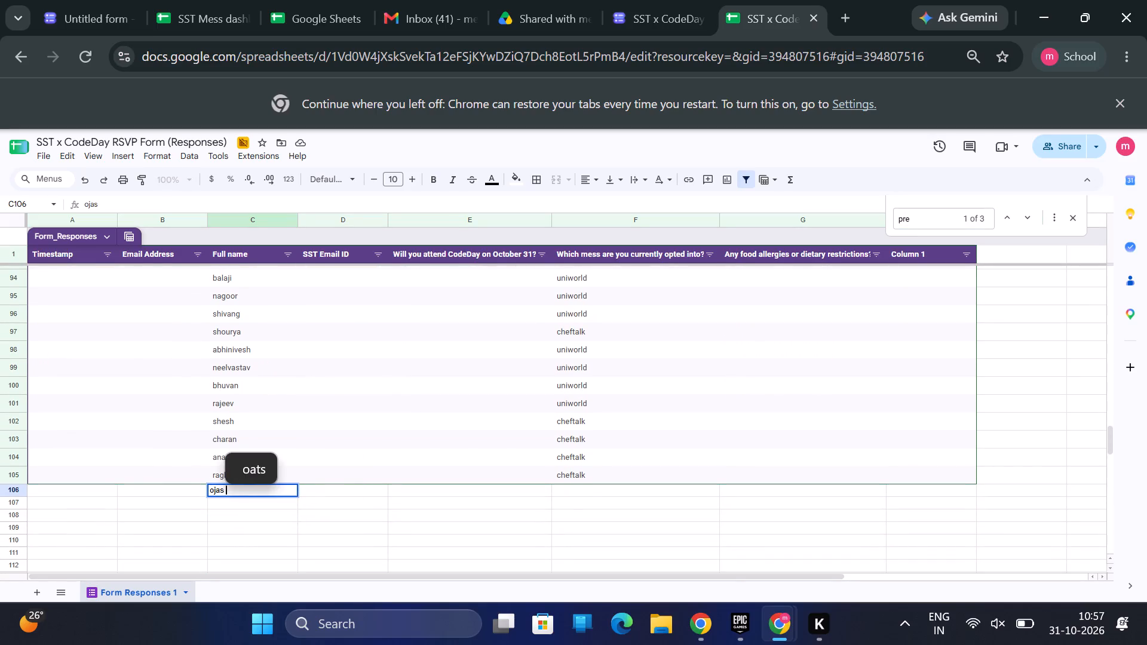
click(563, 490)
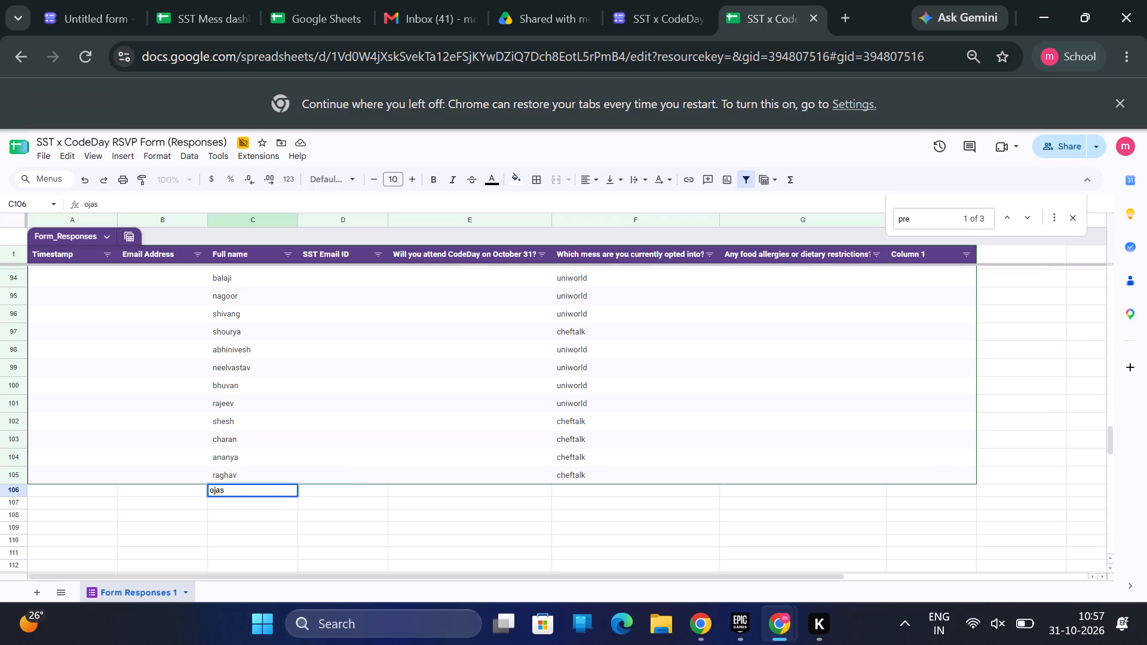
Search the response sheet for "ojas" to check for an existing RSVP.
click(950, 223)
key(BackSpace)
key(BackSpace)
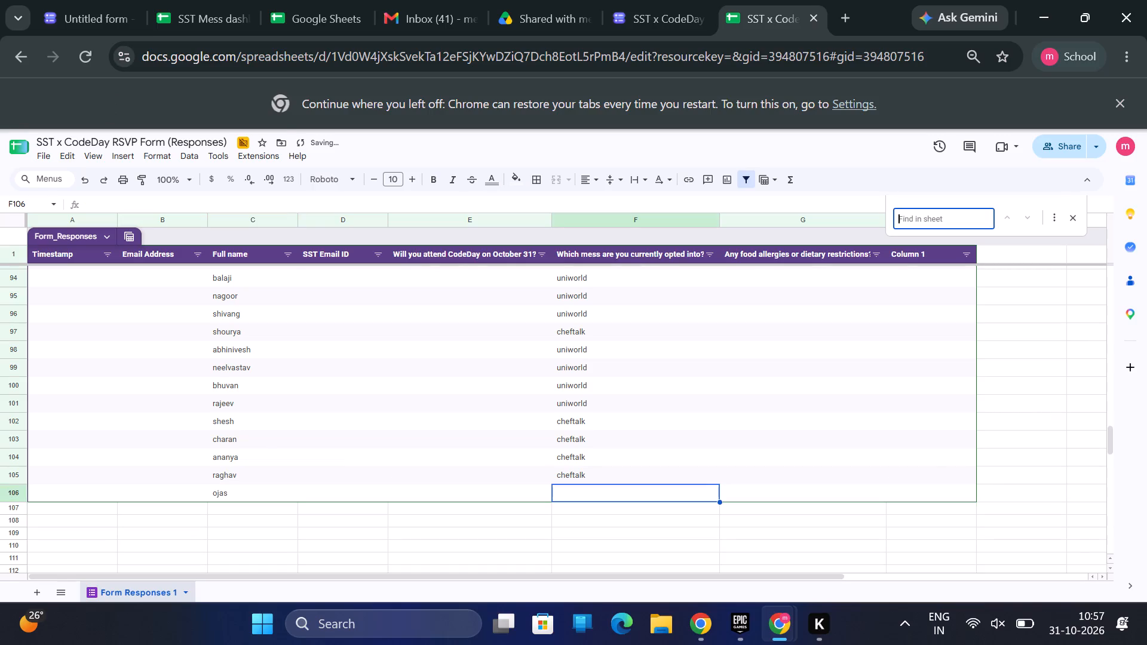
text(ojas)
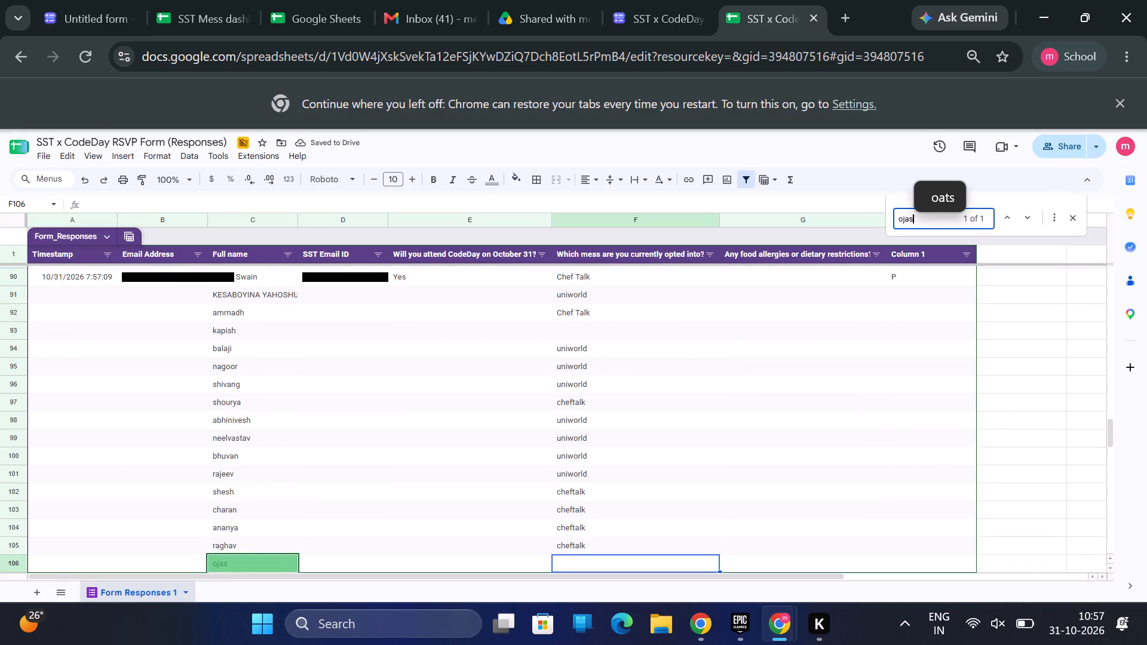
Enter opted out as the mess choice for ojas in row 106.
scroll(789, 364, down, 1)
click(612, 493)
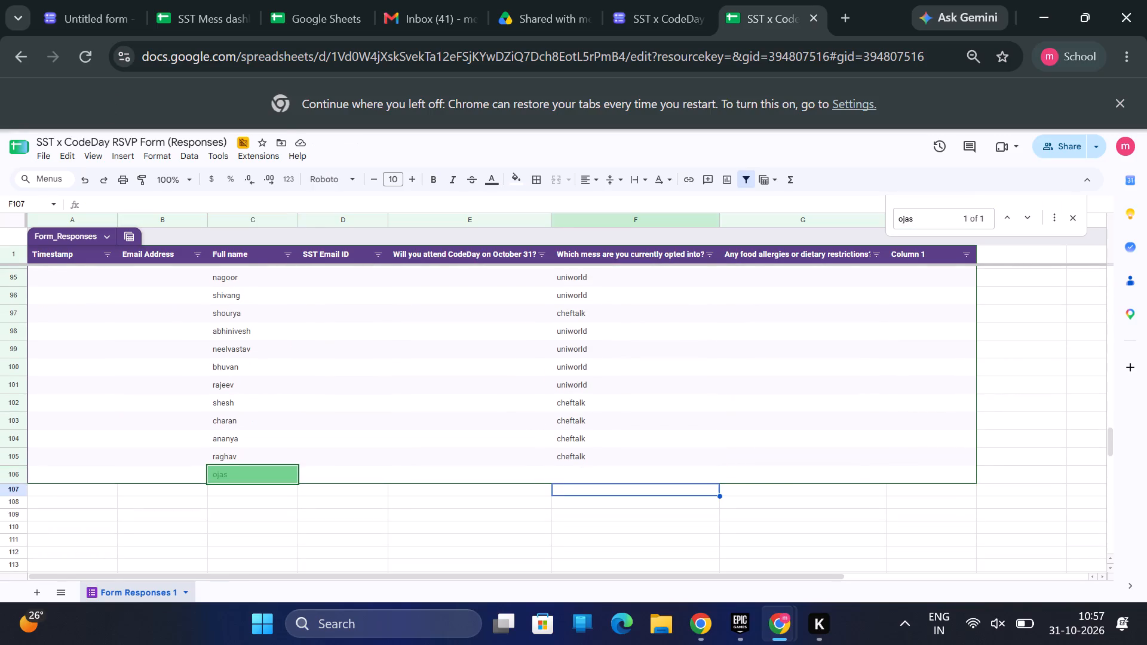
click(619, 472)
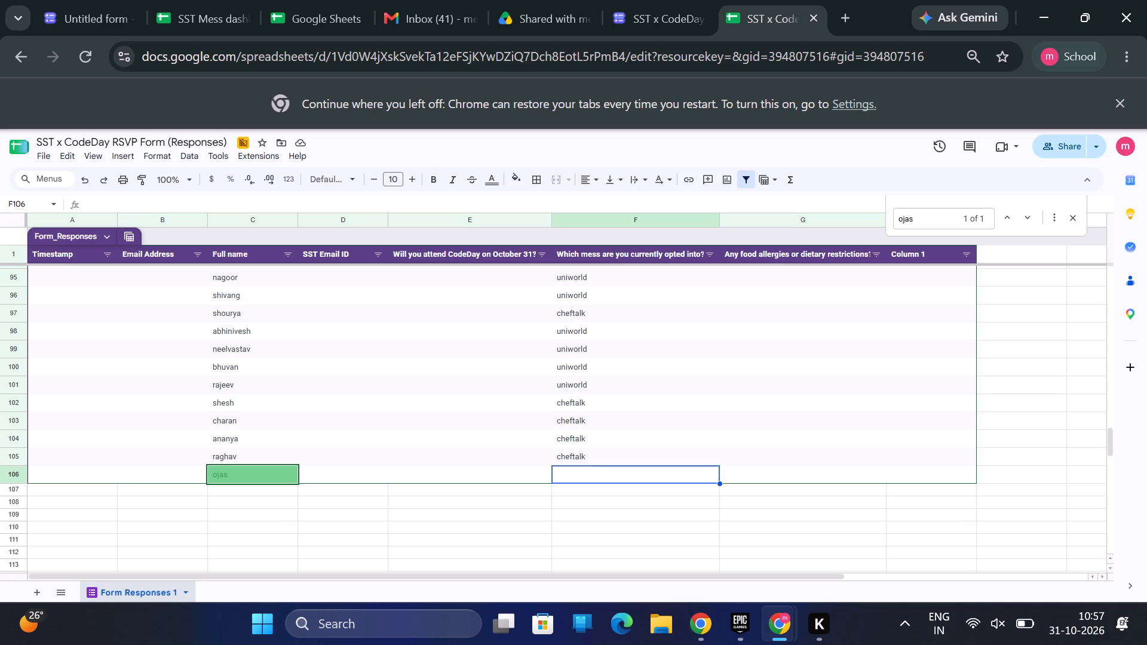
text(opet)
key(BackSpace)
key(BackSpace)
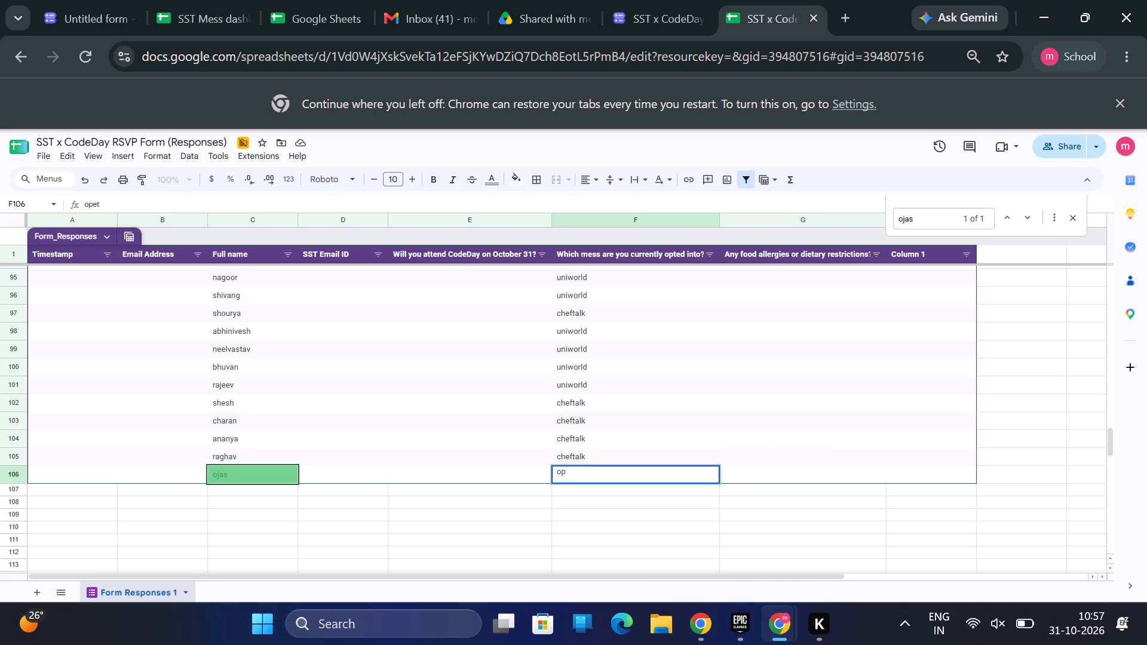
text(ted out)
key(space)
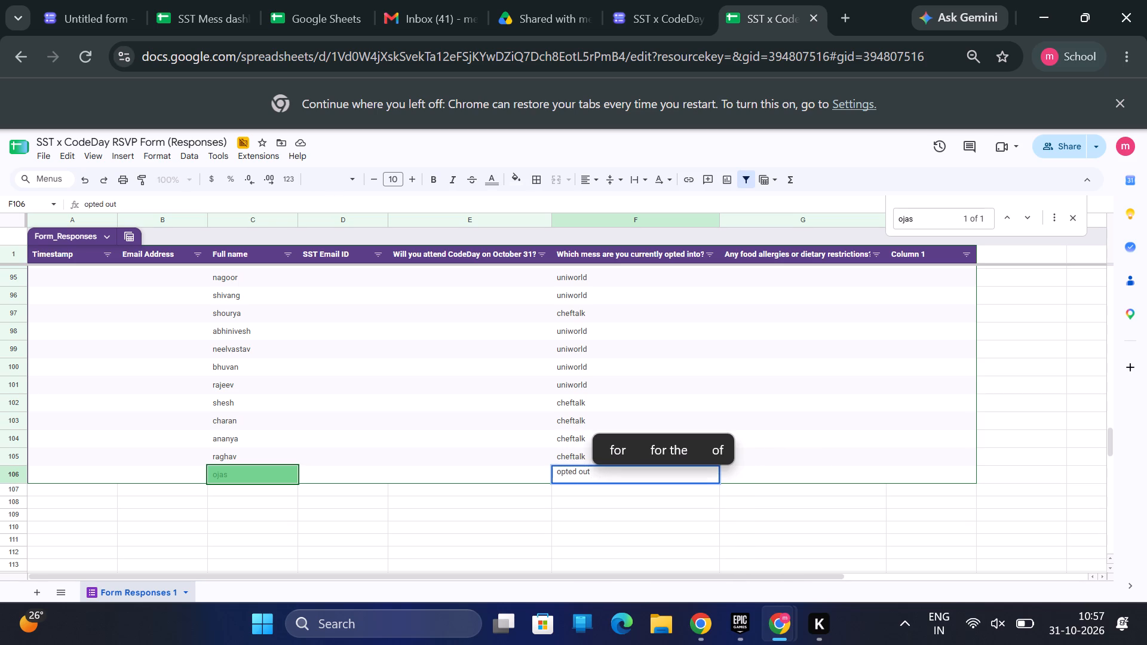
Add pranav as the Full name in row 107, with opted out as the mess choice.
click(263, 492)
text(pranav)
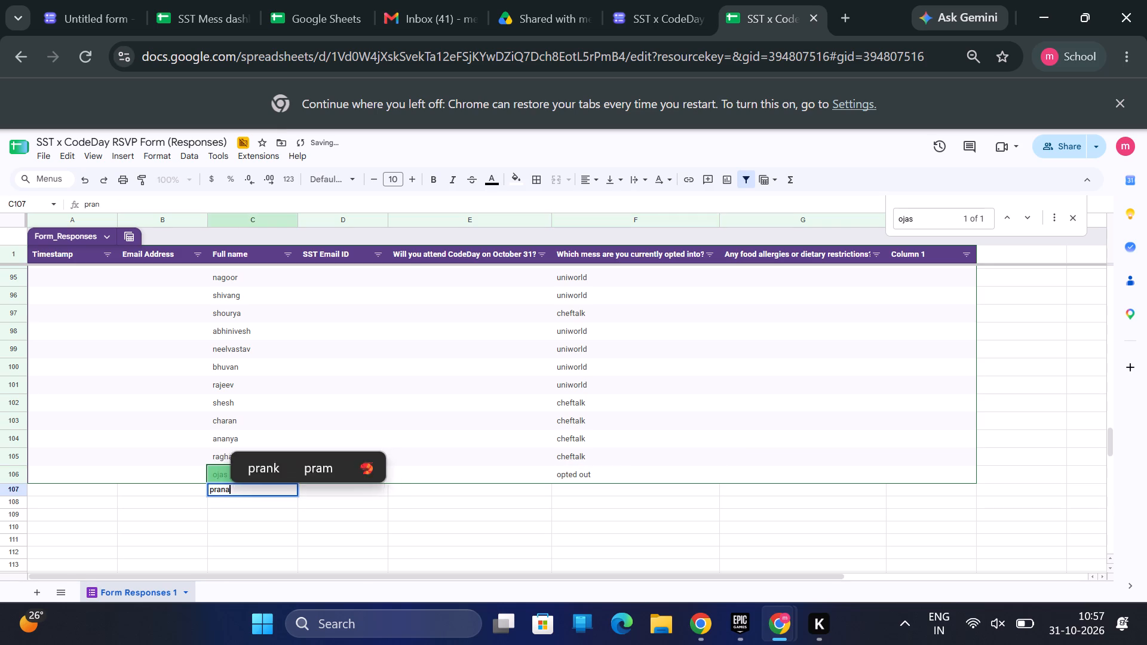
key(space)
click(575, 492)
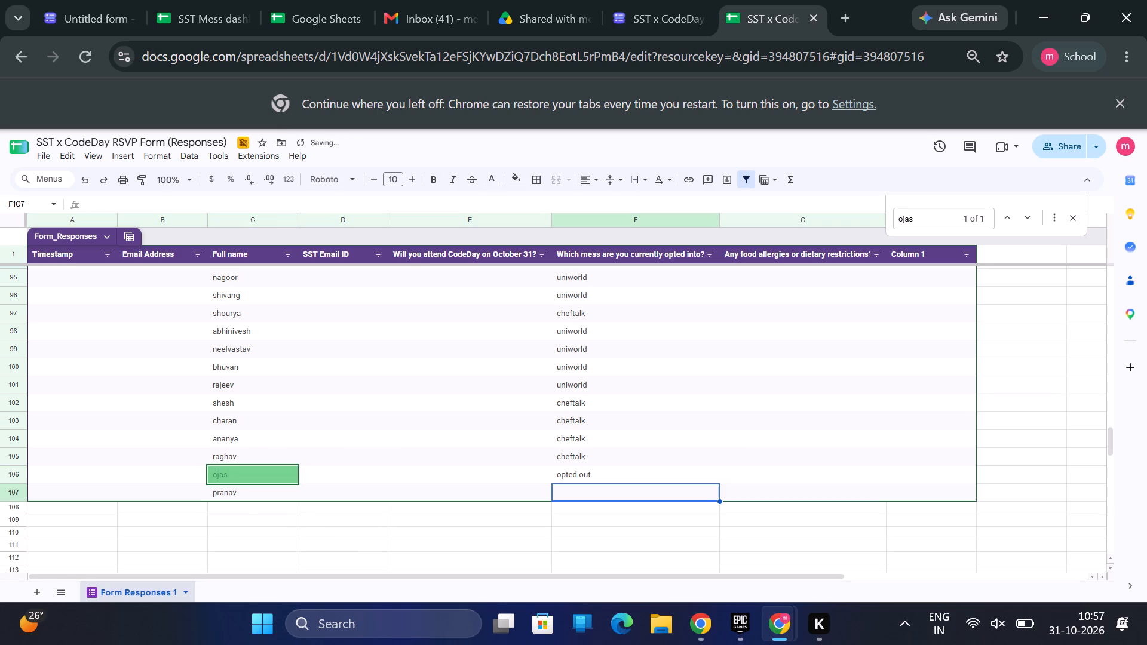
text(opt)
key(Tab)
Add shyam as the Full name in row 108, with opted out as the mess choice.
click(223, 509)
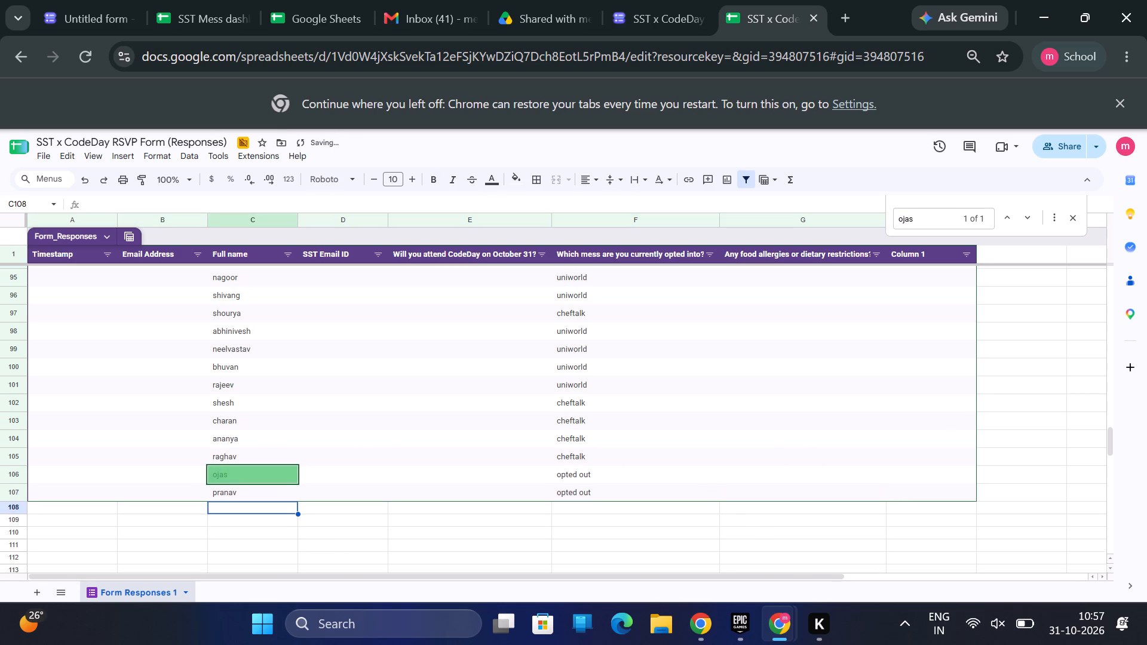
scroll(223, 509, down, 1)
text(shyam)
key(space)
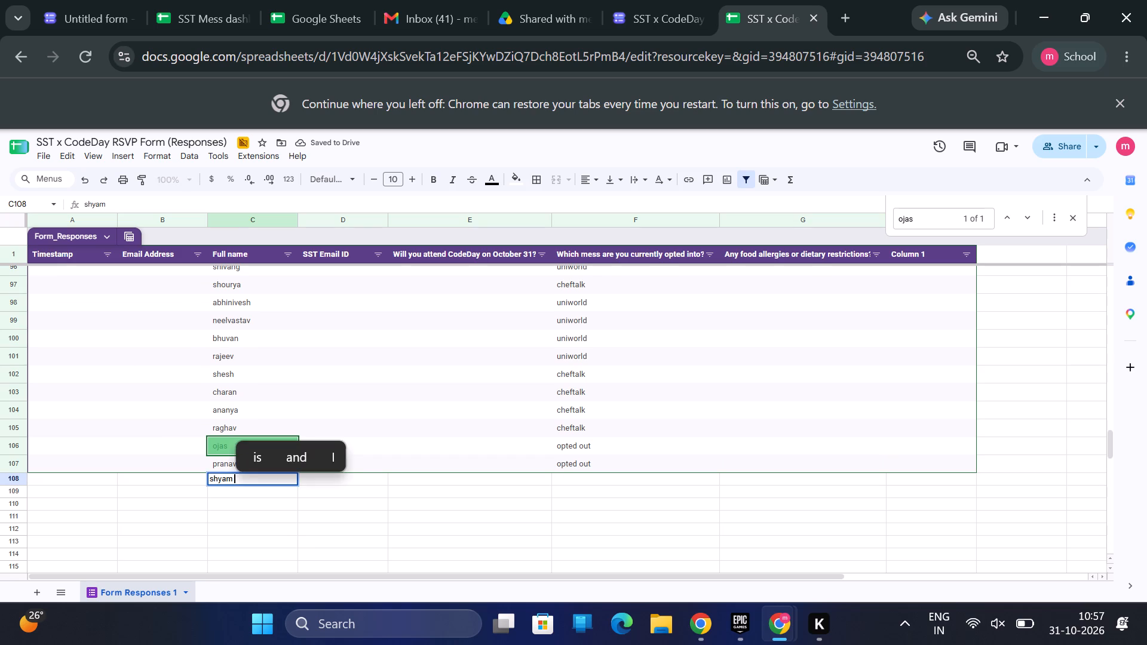
click(600, 474)
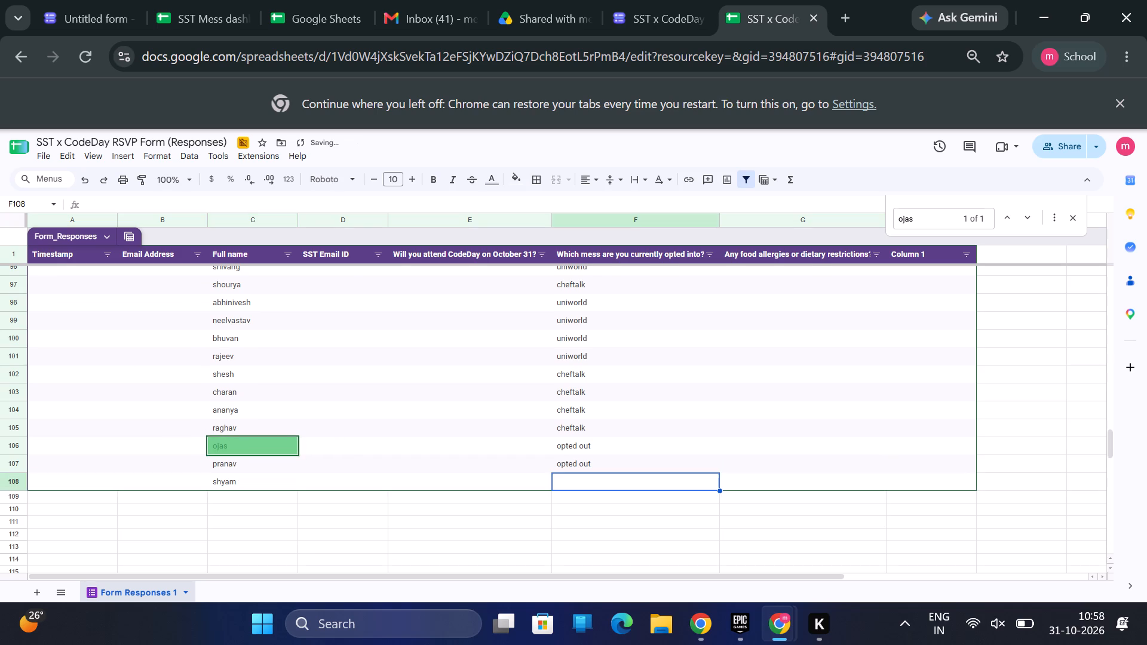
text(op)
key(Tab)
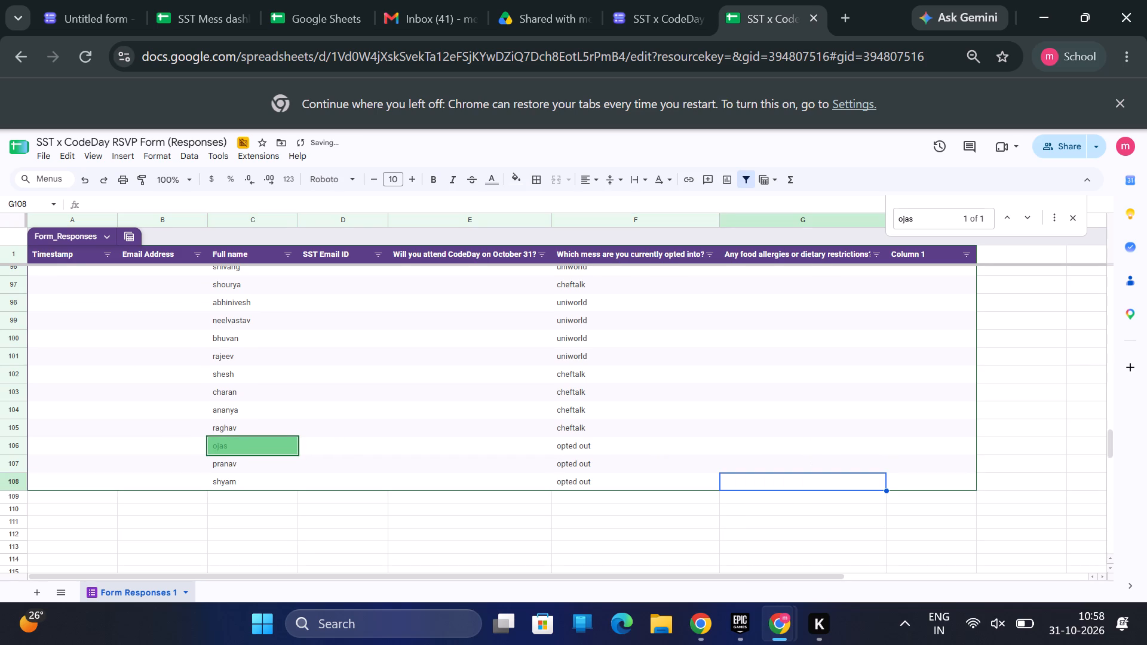
Add rudra as the Full name in row 109, leaving the opted mess blank.
click(224, 497)
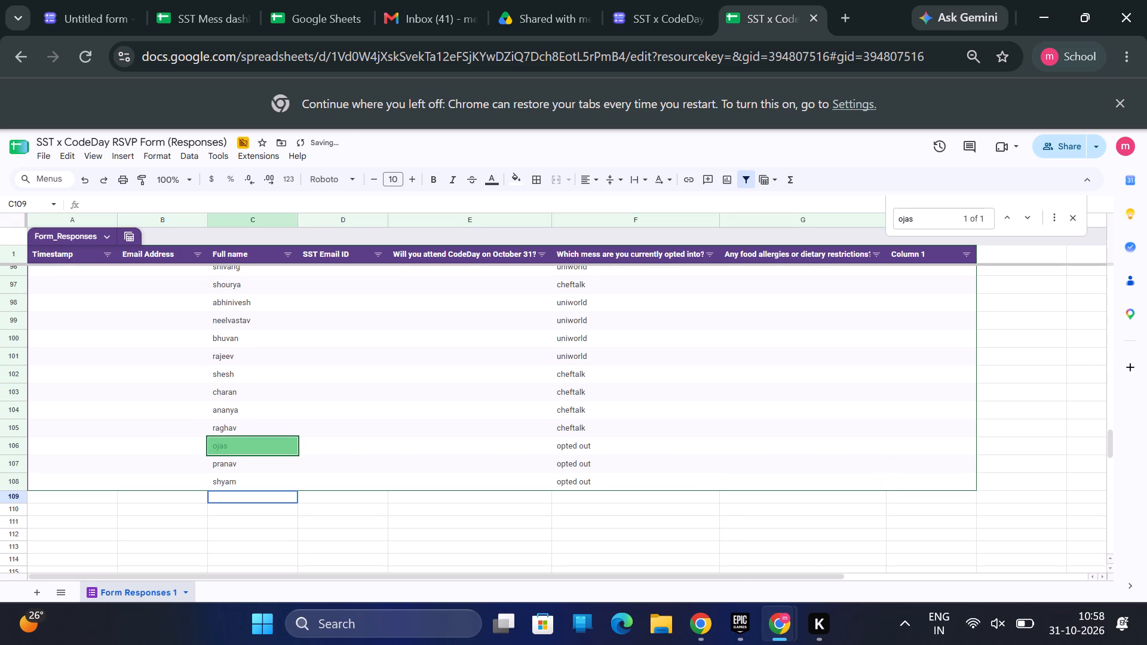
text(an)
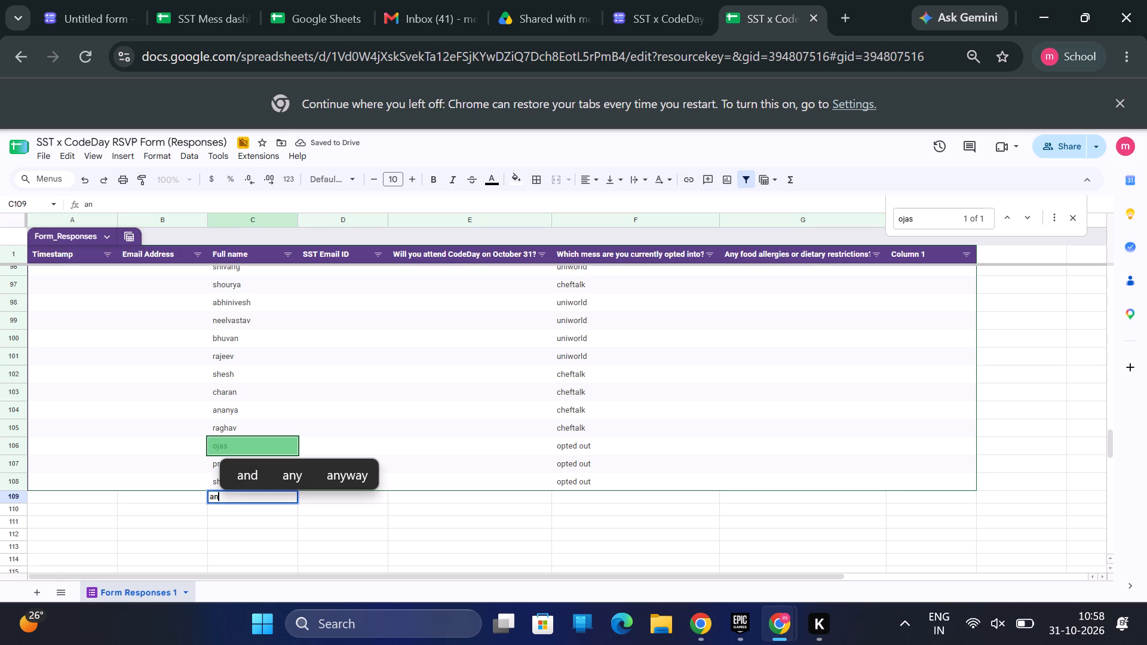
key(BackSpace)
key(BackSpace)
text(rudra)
click(596, 499)
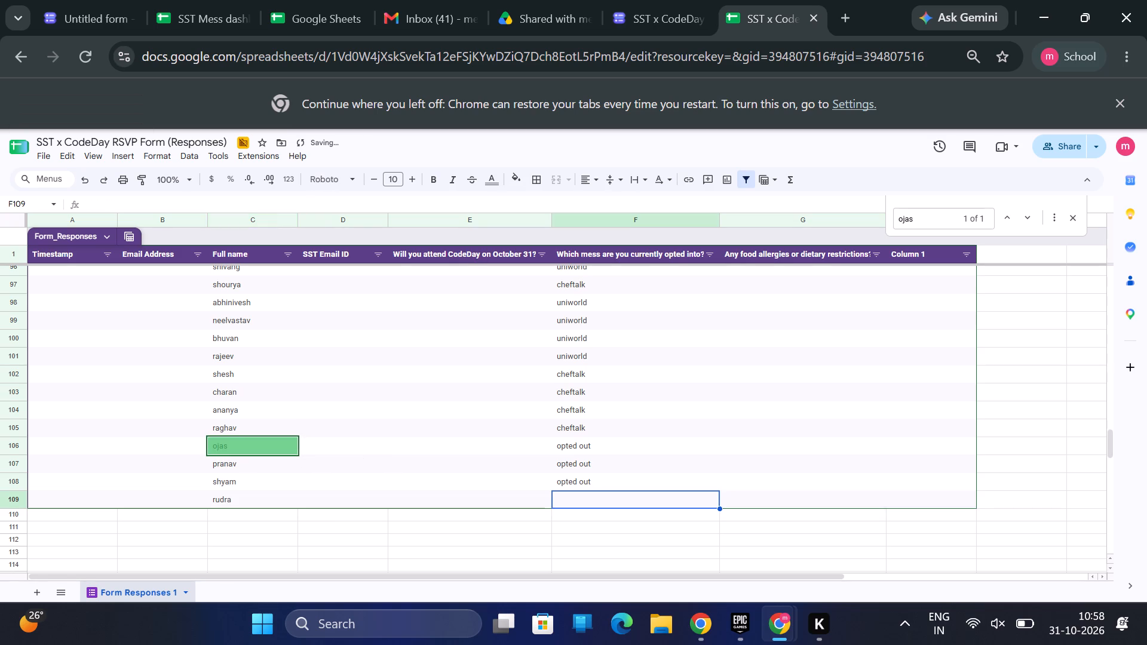
Add priyesh and shrinidhi as the Full names in rows 110 and 111.
click(234, 514)
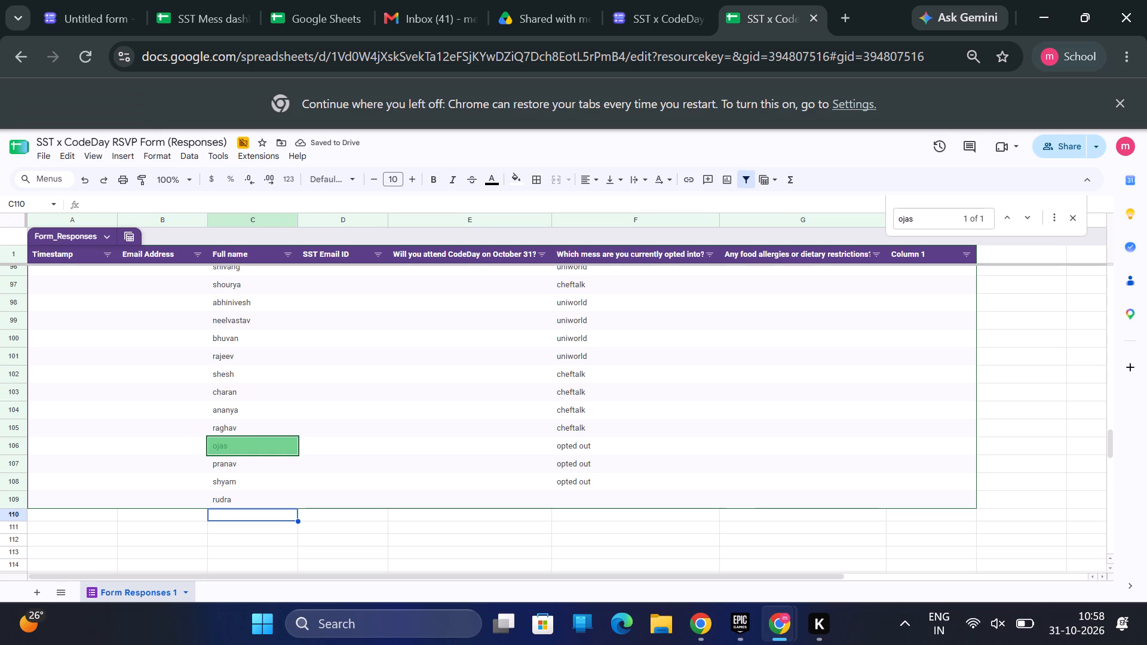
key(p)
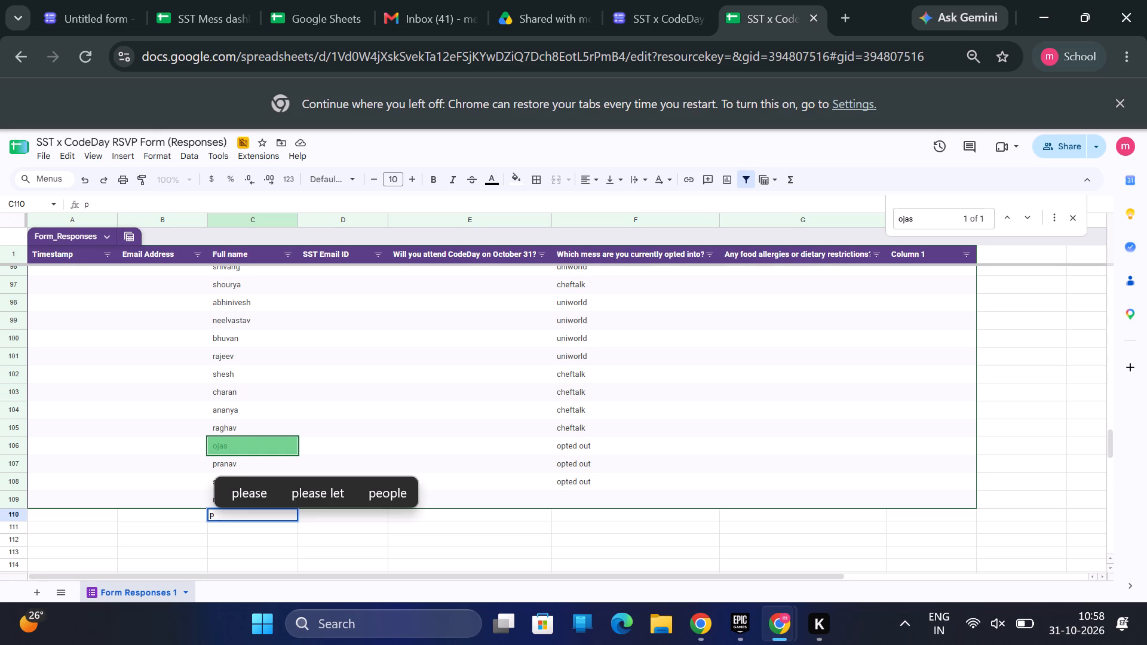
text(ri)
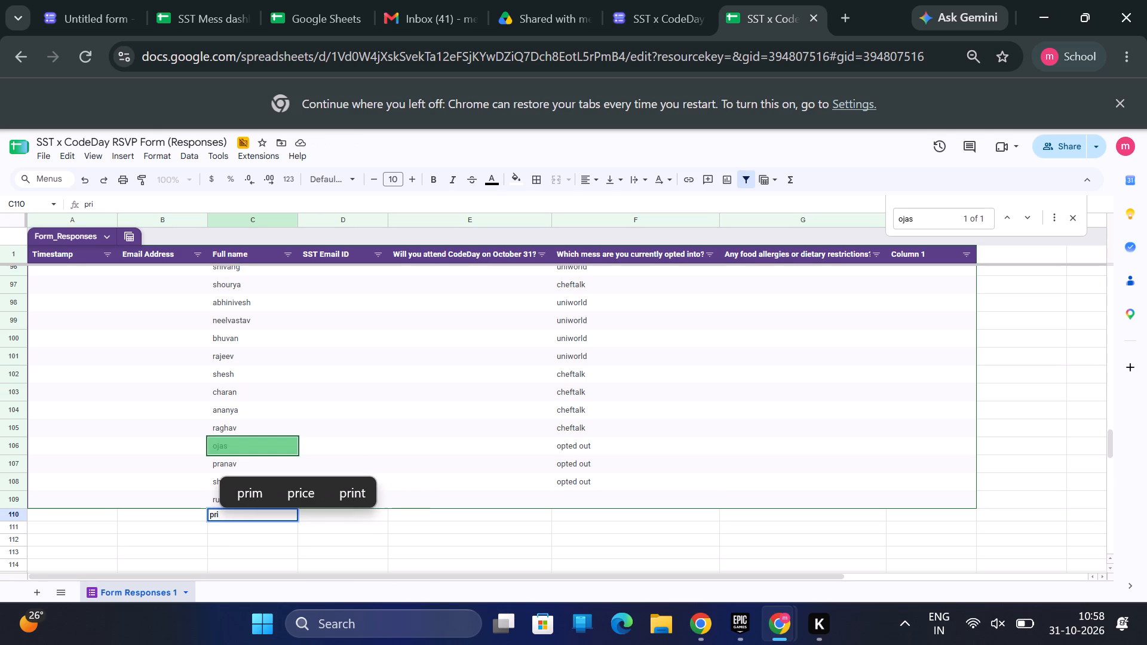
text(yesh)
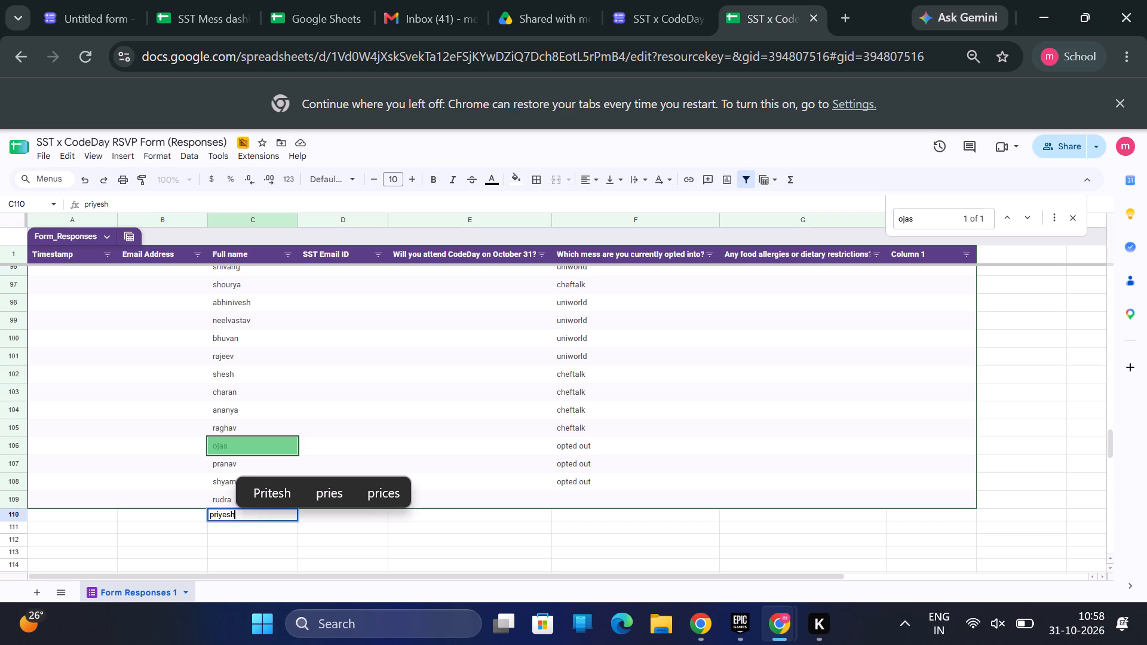
click(281, 531)
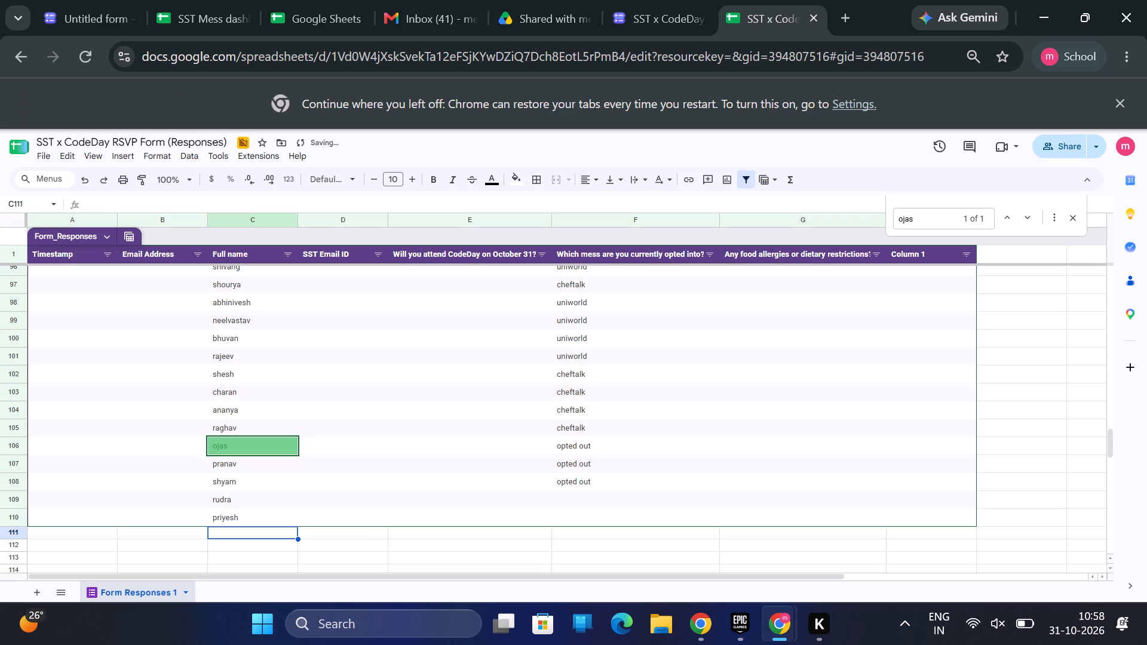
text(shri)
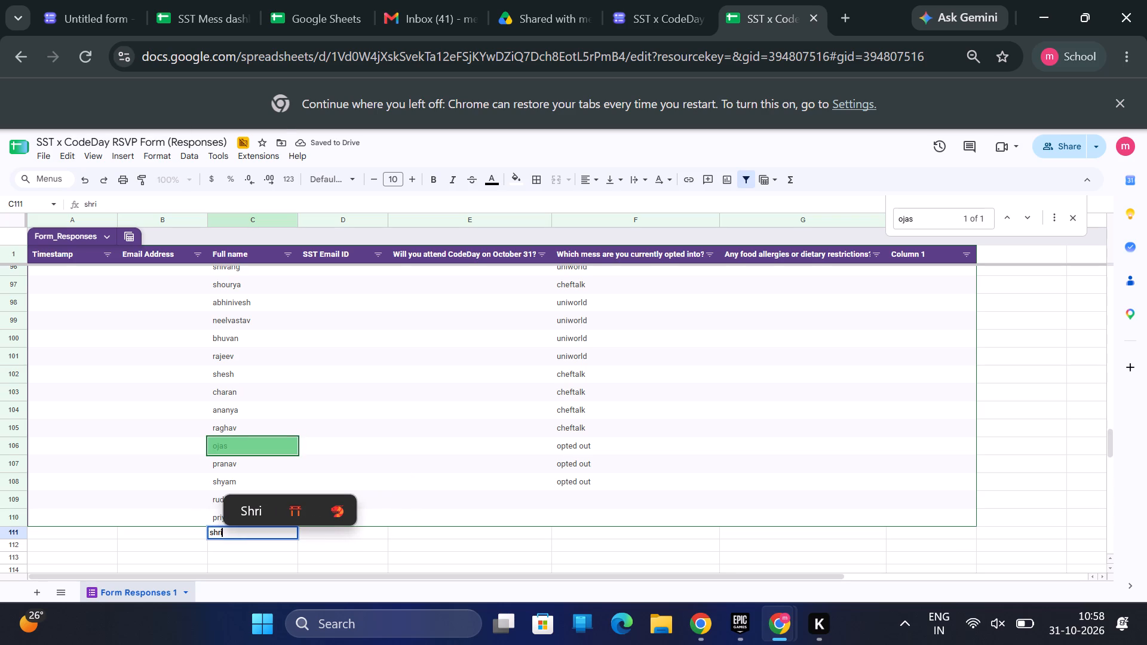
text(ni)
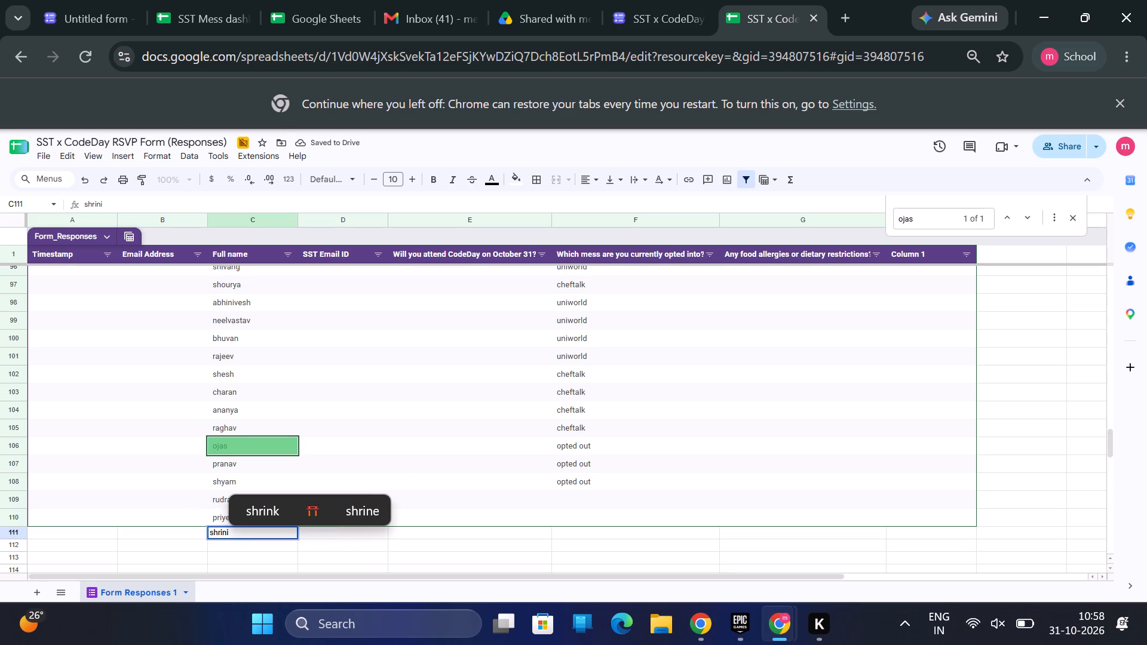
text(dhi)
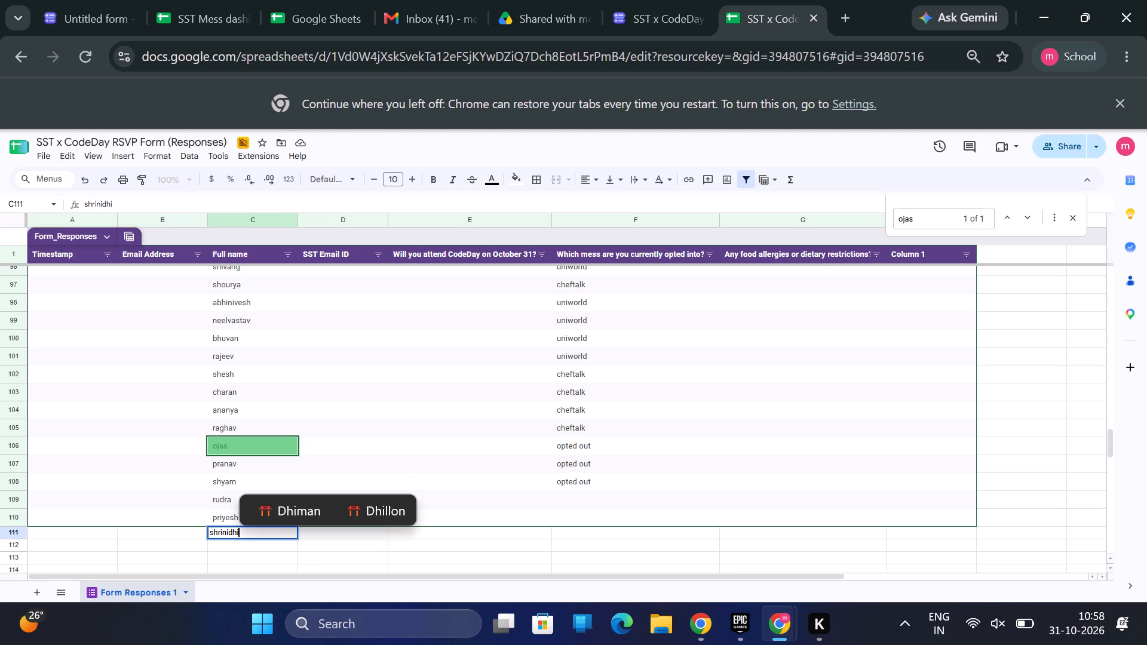
Enter opted out as the mess choice for rudra, priyesh and shrinidhi in rows 109 to 111.
click(602, 479)
click(594, 500)
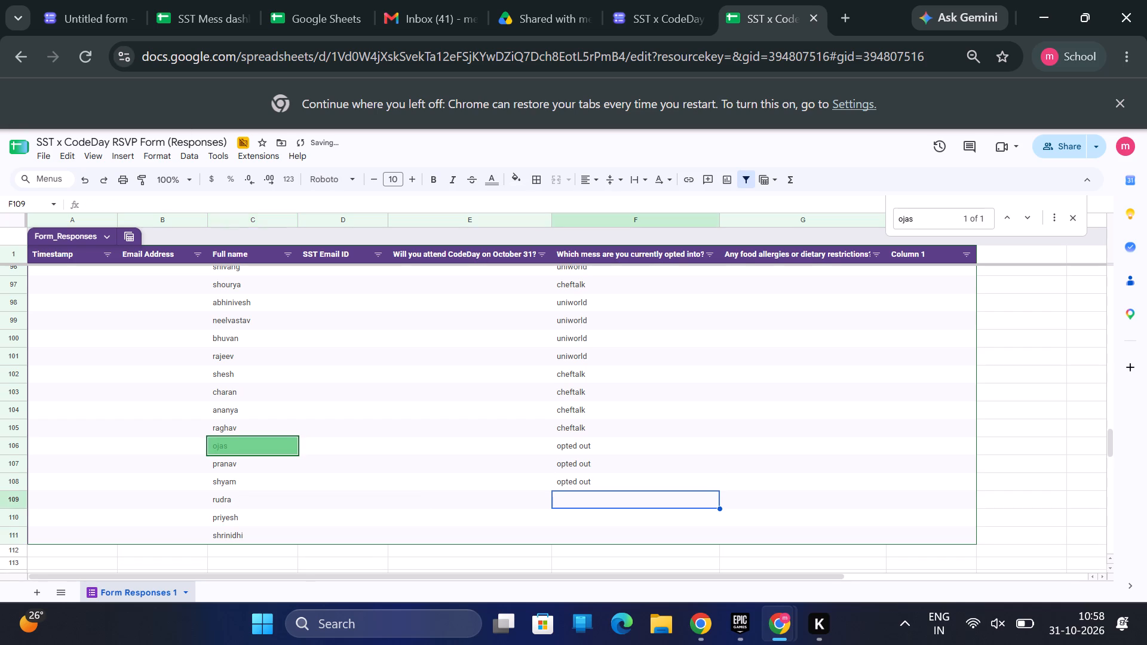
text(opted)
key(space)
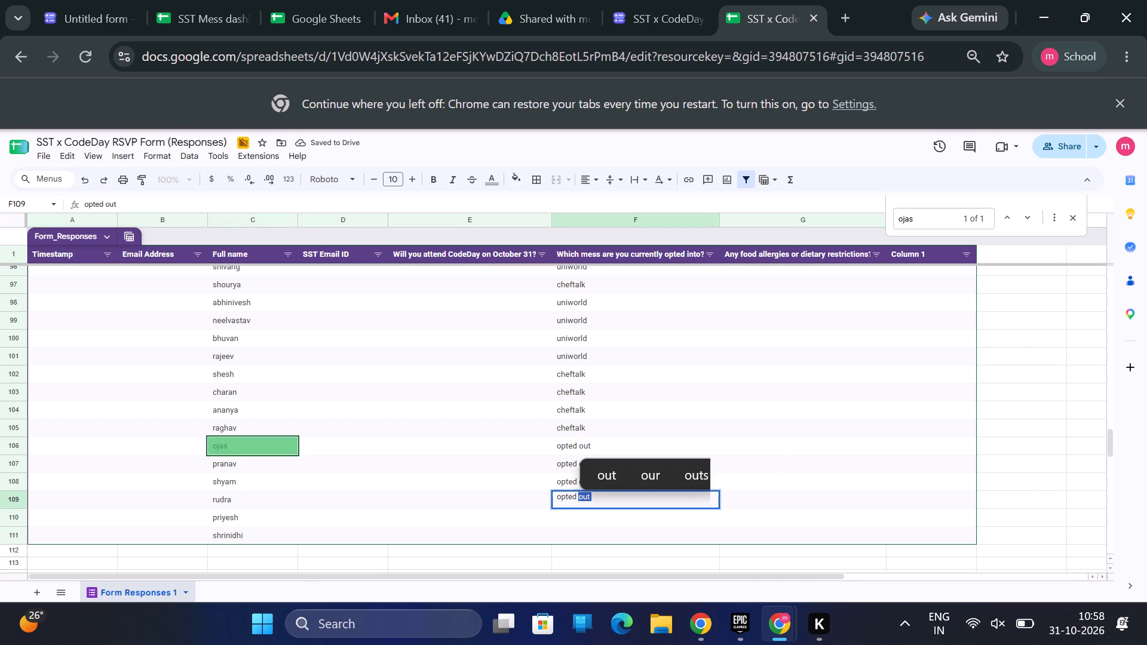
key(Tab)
click(579, 512)
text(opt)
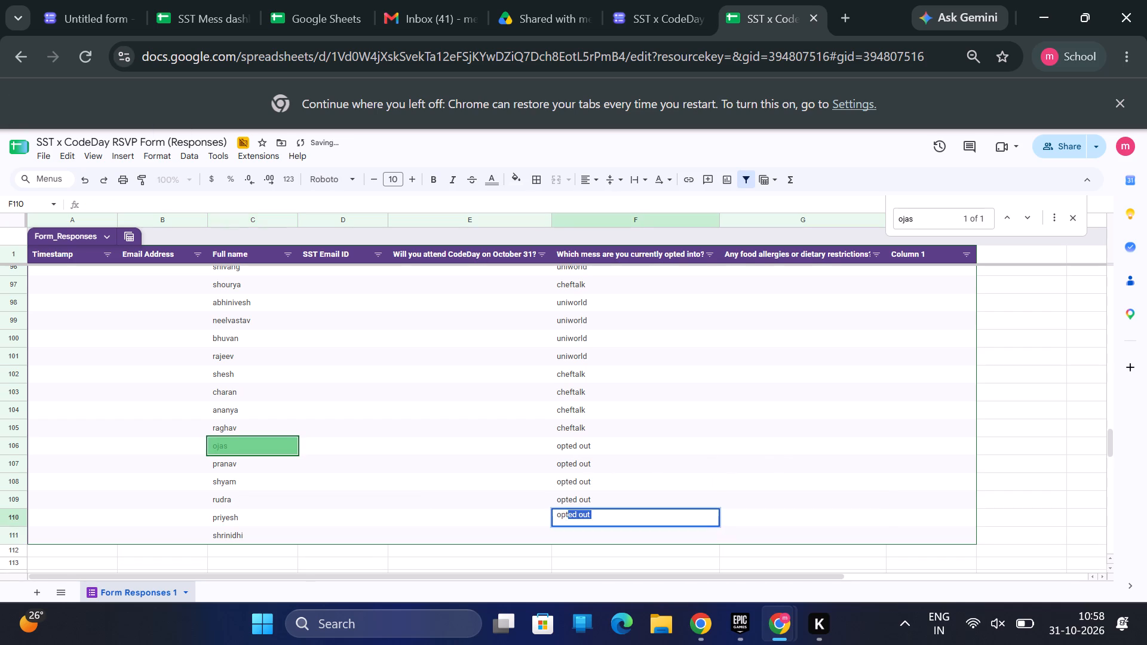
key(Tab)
click(571, 530)
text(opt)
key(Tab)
Add manish as the Full name in row 112, with cheftalk as the mess choice.
click(242, 552)
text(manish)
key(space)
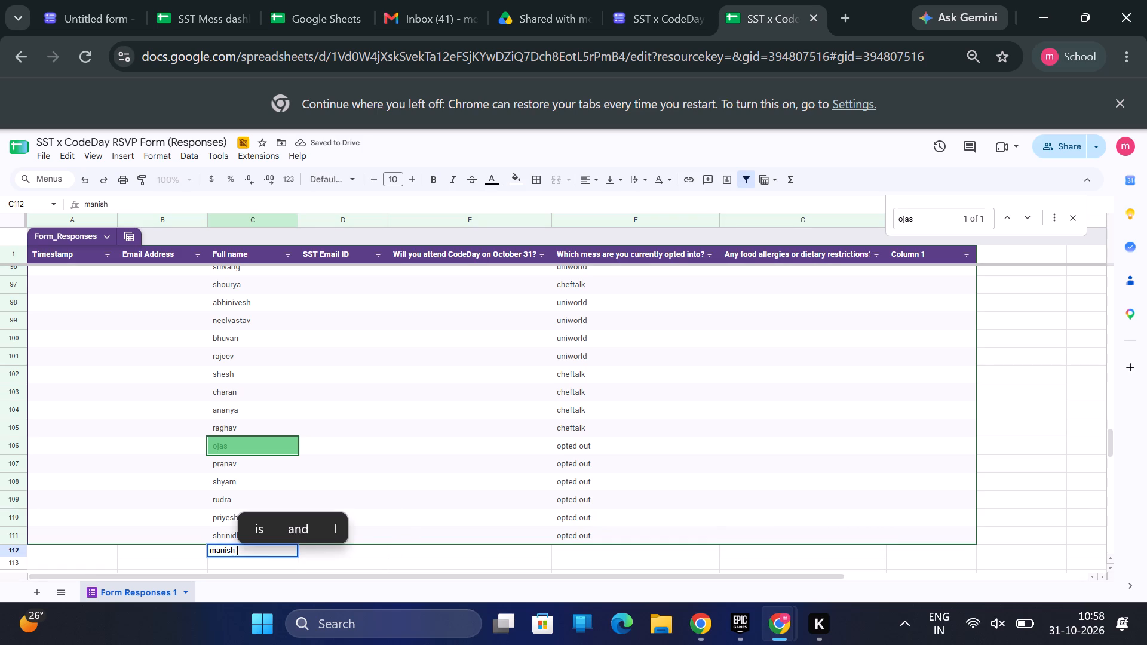
click(599, 552)
scroll(599, 552, down, 2)
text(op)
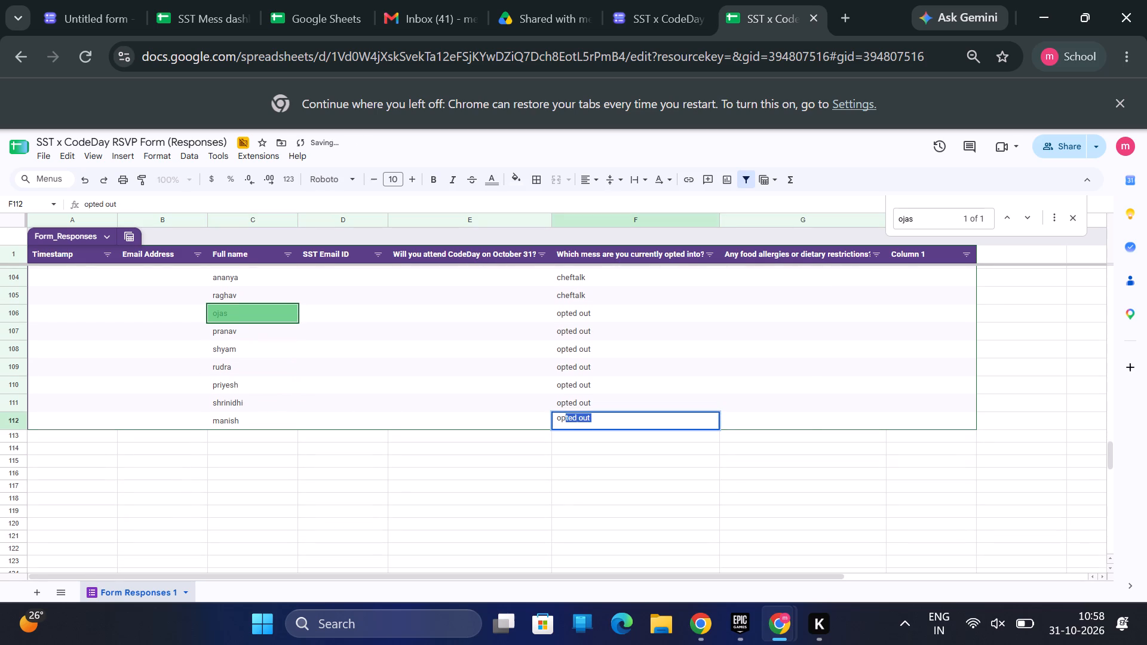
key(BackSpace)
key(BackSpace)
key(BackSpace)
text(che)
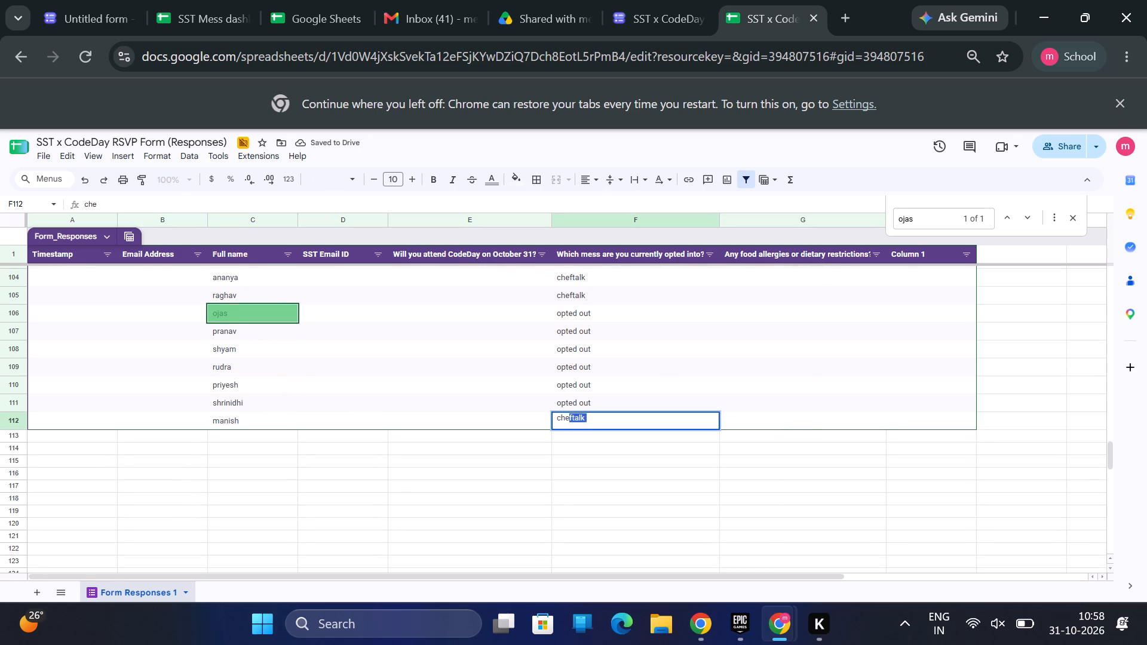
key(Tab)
Add bedanta as the Full name in row 113, below manish.
click(241, 435)
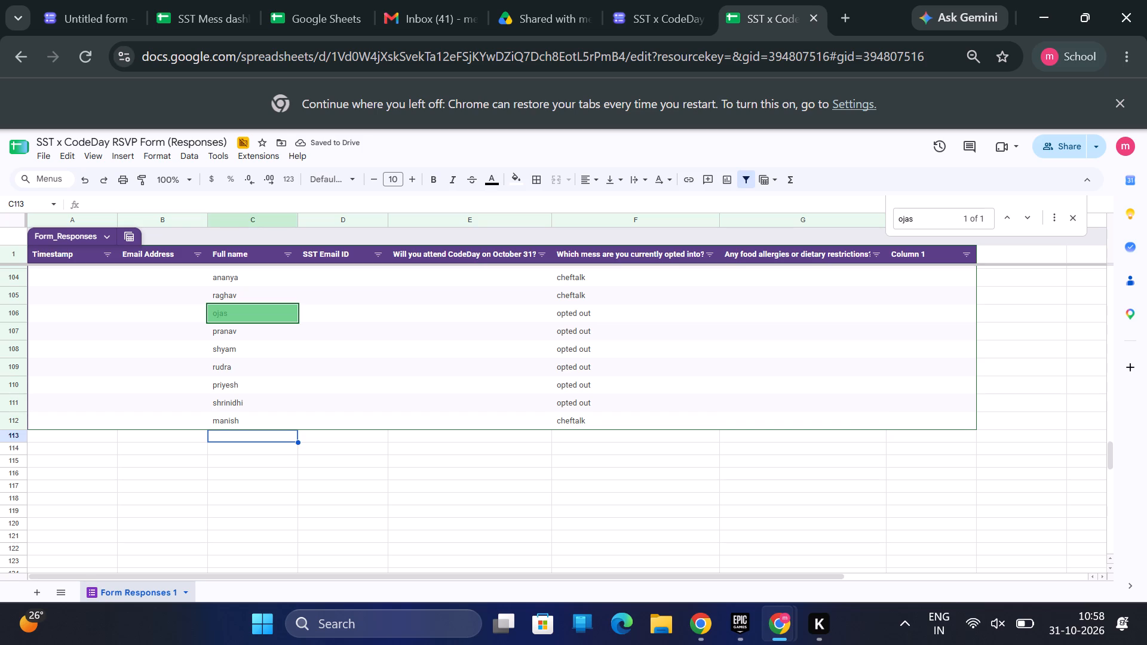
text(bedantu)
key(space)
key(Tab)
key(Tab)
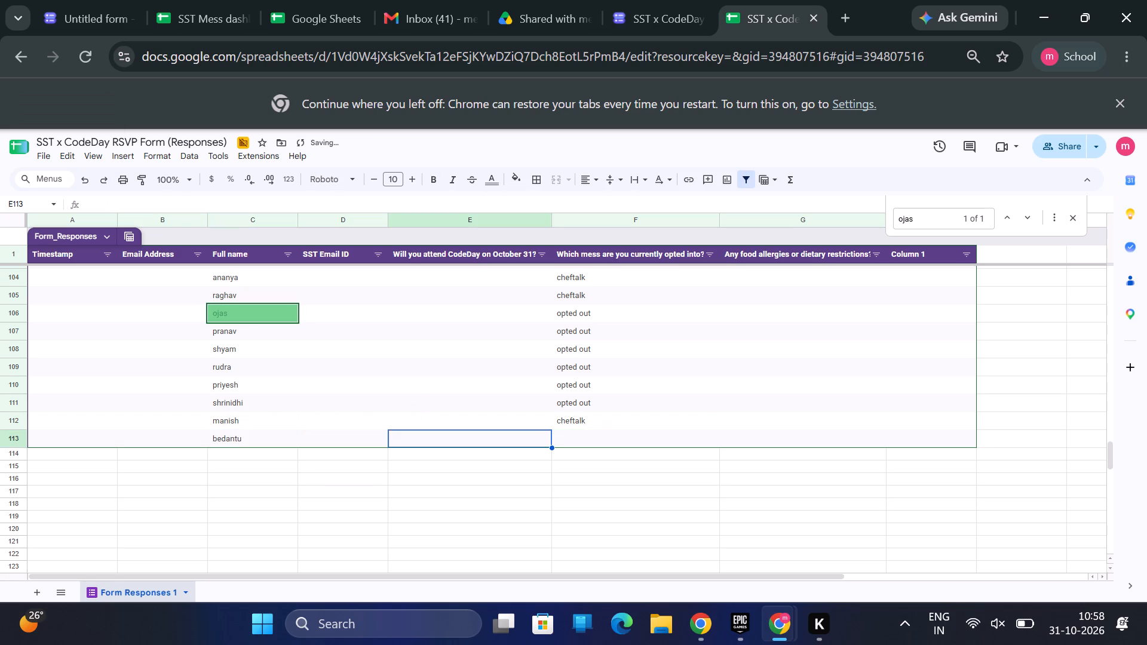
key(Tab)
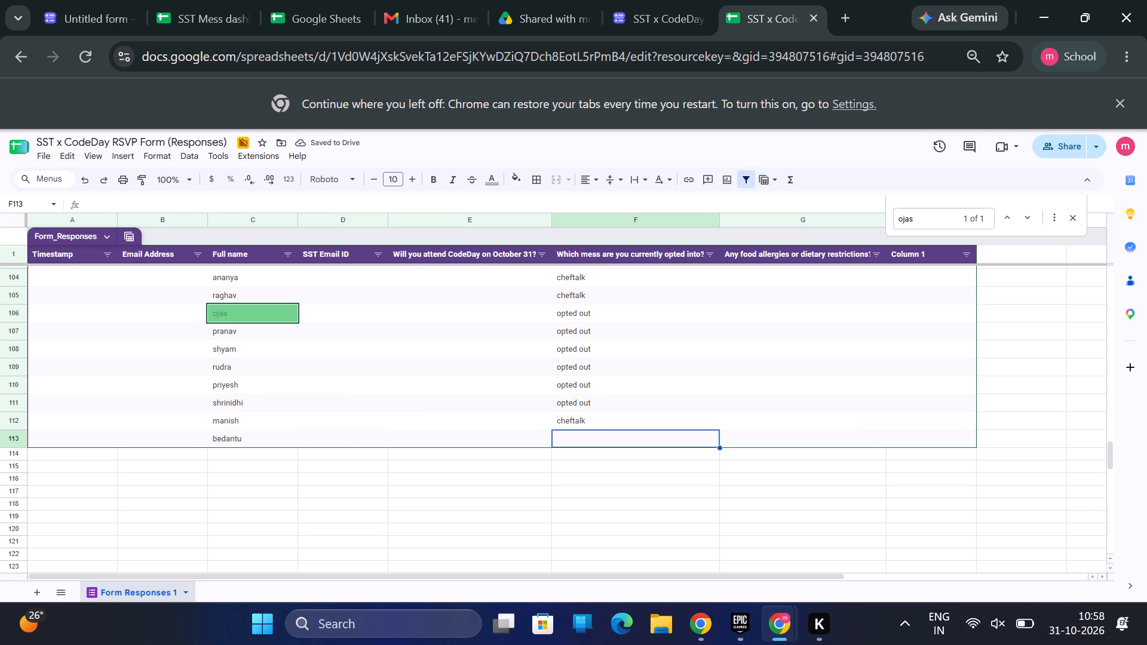
click(246, 438)
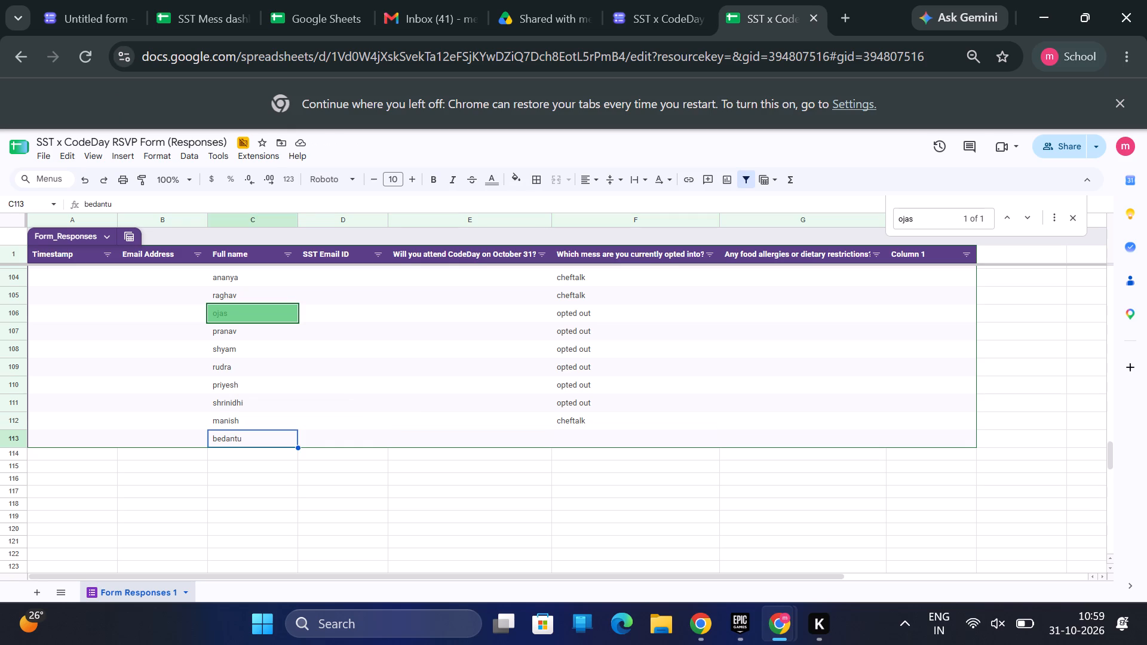
click(232, 204)
key(BackSpace)
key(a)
key(BackSpace)
key(BackSpace)
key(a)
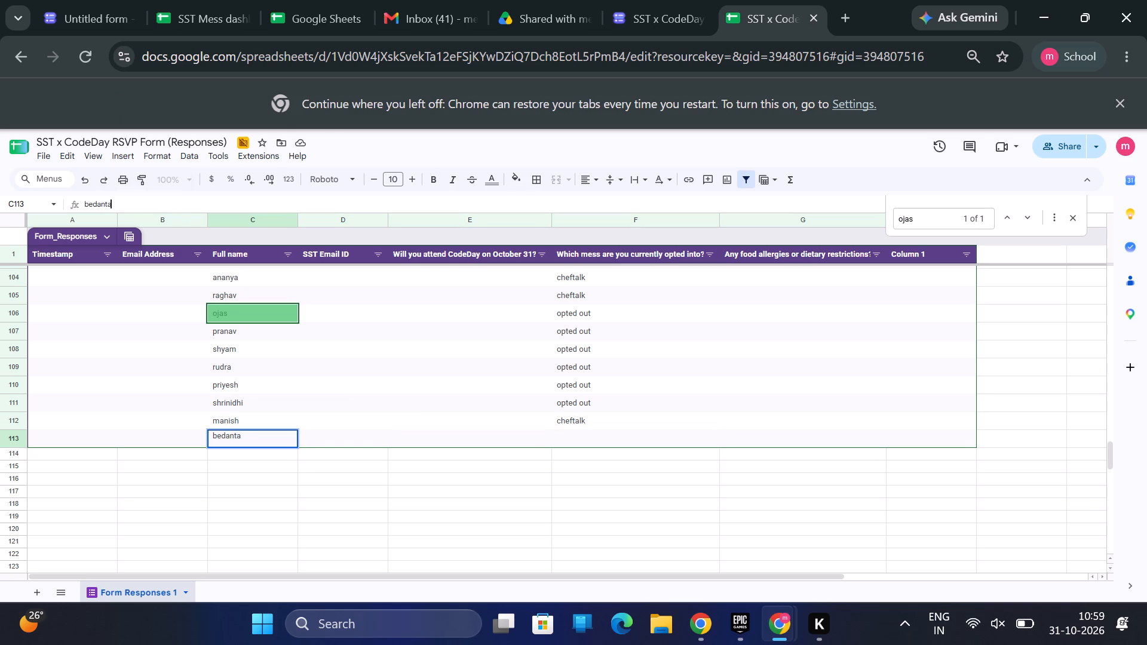
Enter cheftalk as the mess choice for bedanta in row 113.
click(576, 437)
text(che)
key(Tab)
Add vaibhaavi as the Full name in row 114, with cheftalk as the mess choice.
click(254, 449)
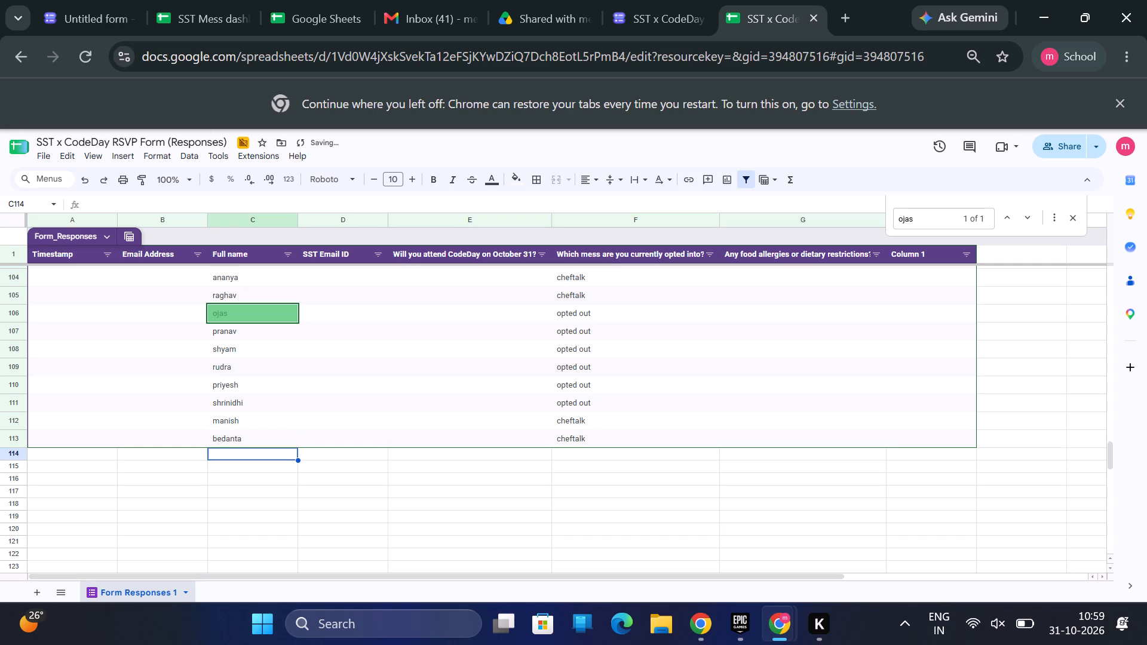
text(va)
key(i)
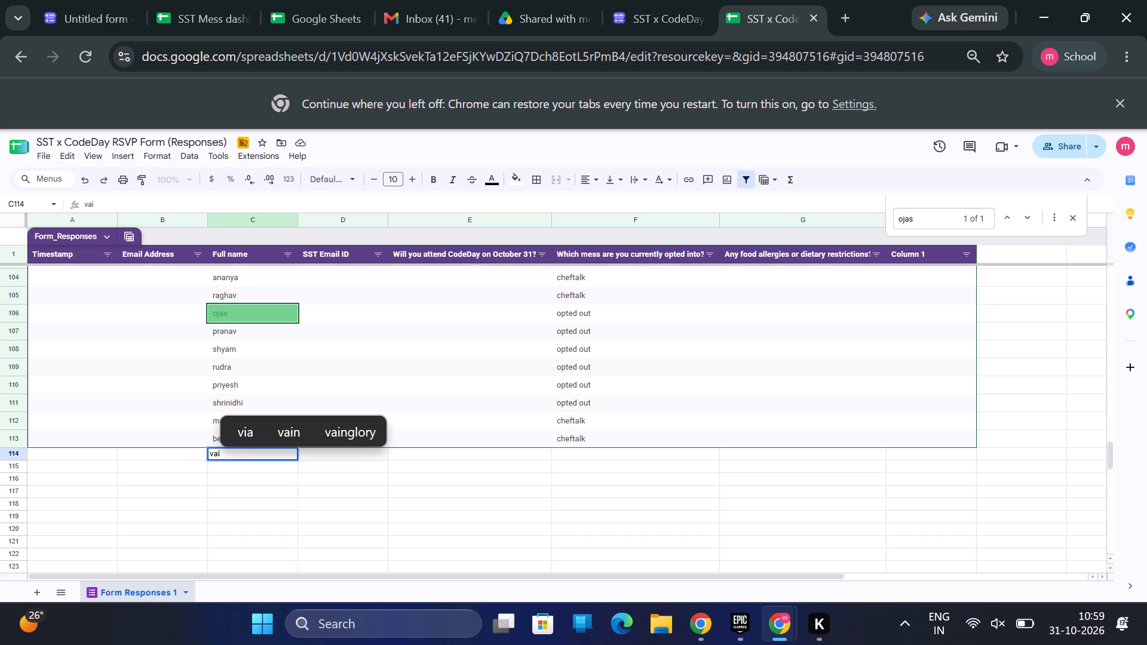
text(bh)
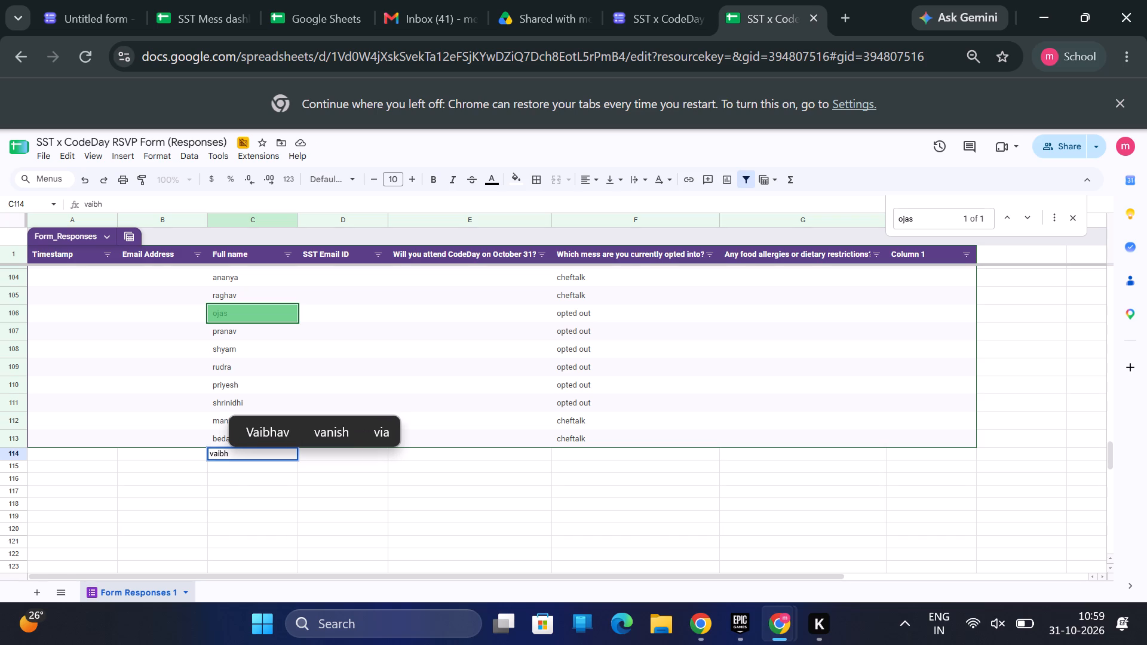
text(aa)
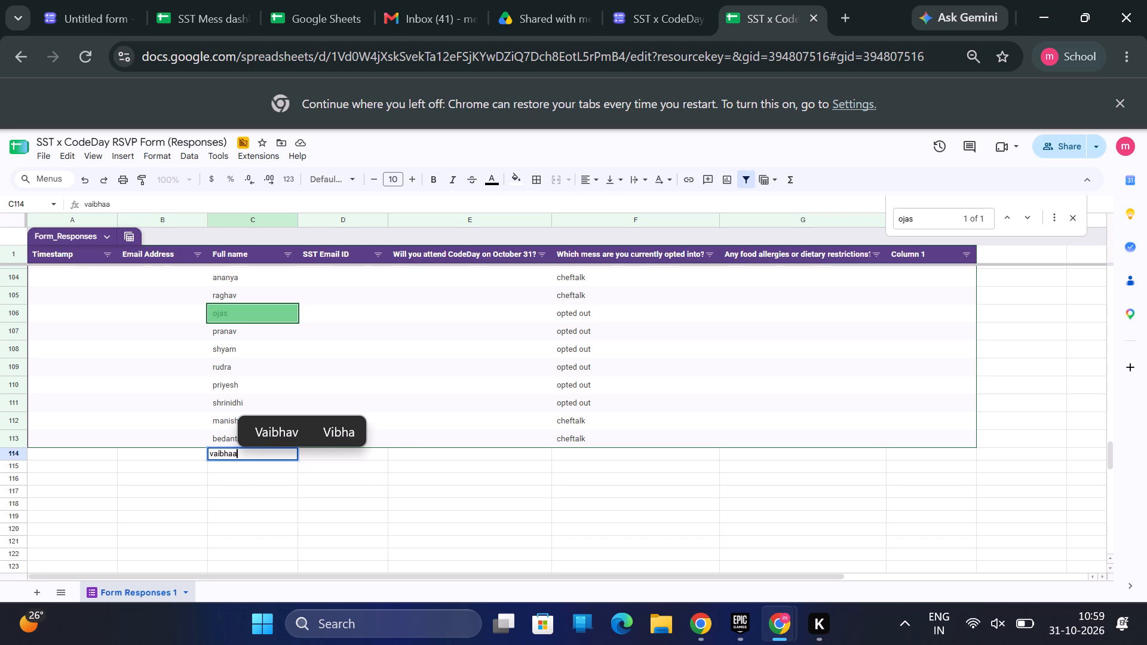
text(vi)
click(562, 451)
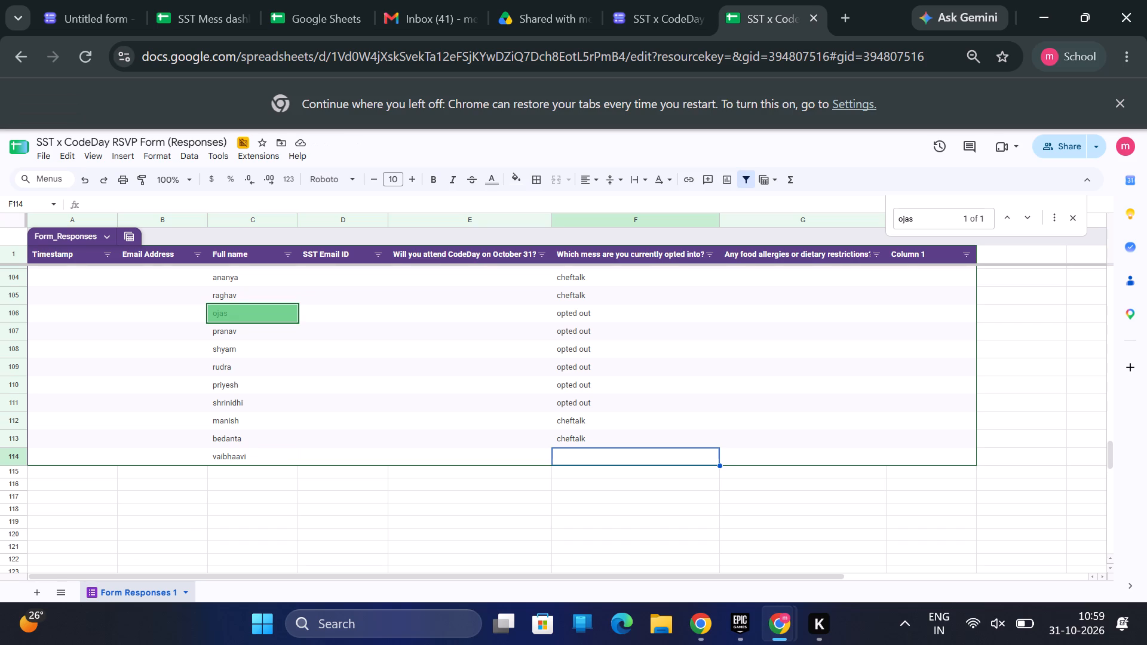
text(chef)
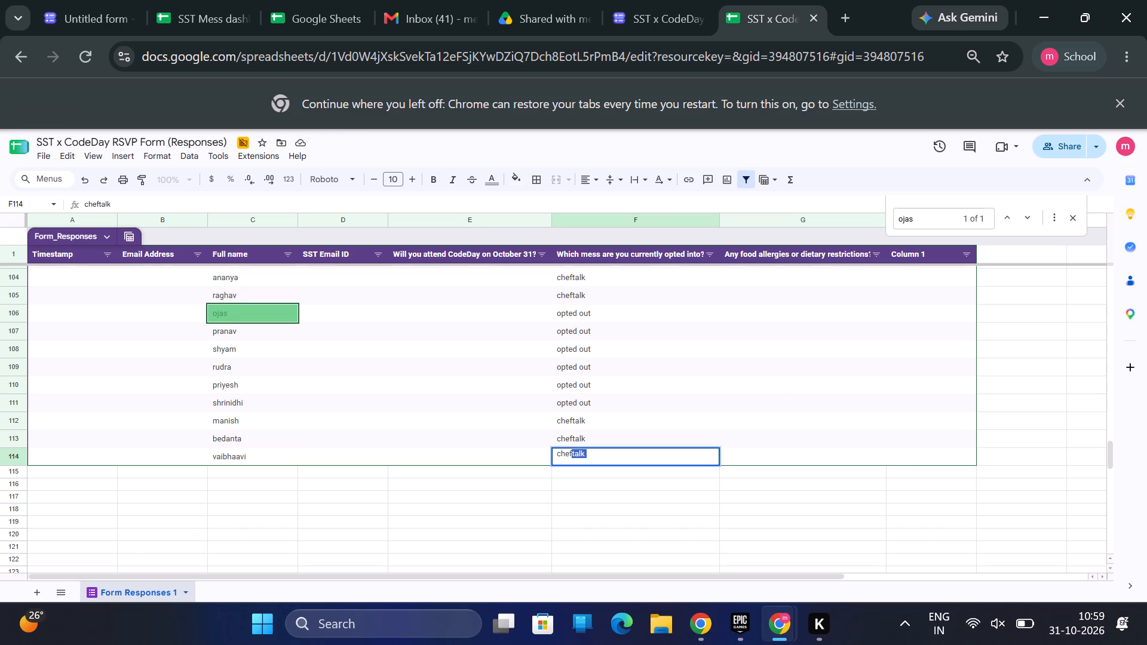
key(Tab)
Add vedasree as the Full name in row 115, with cheftalk as the mess choice.
click(280, 468)
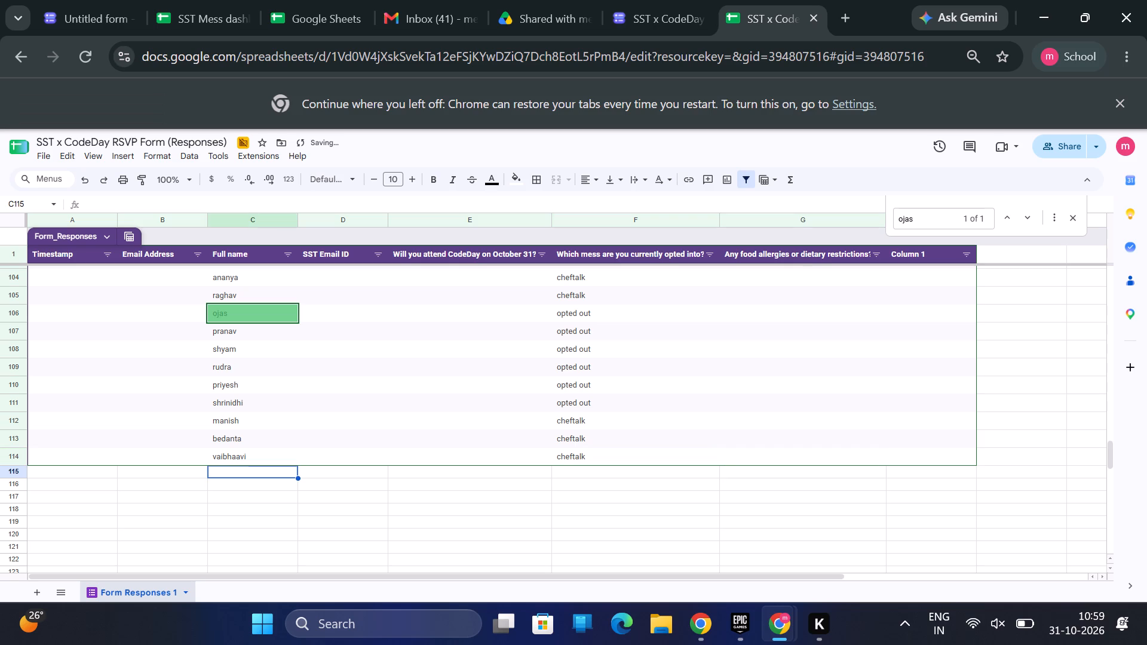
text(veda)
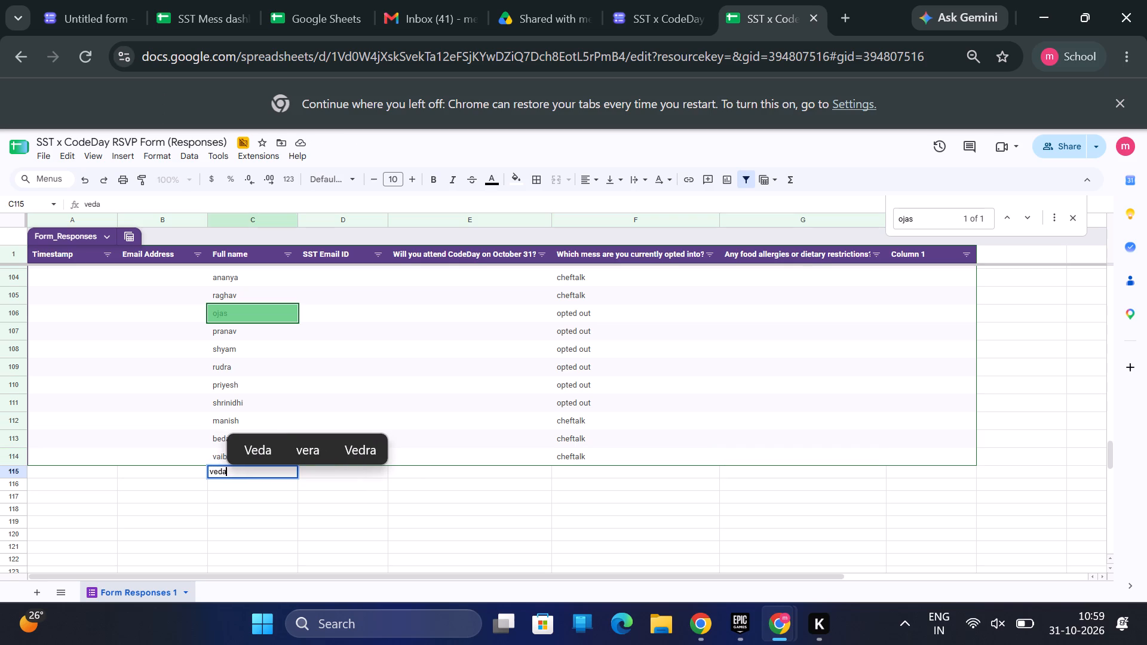
click(591, 479)
click(596, 475)
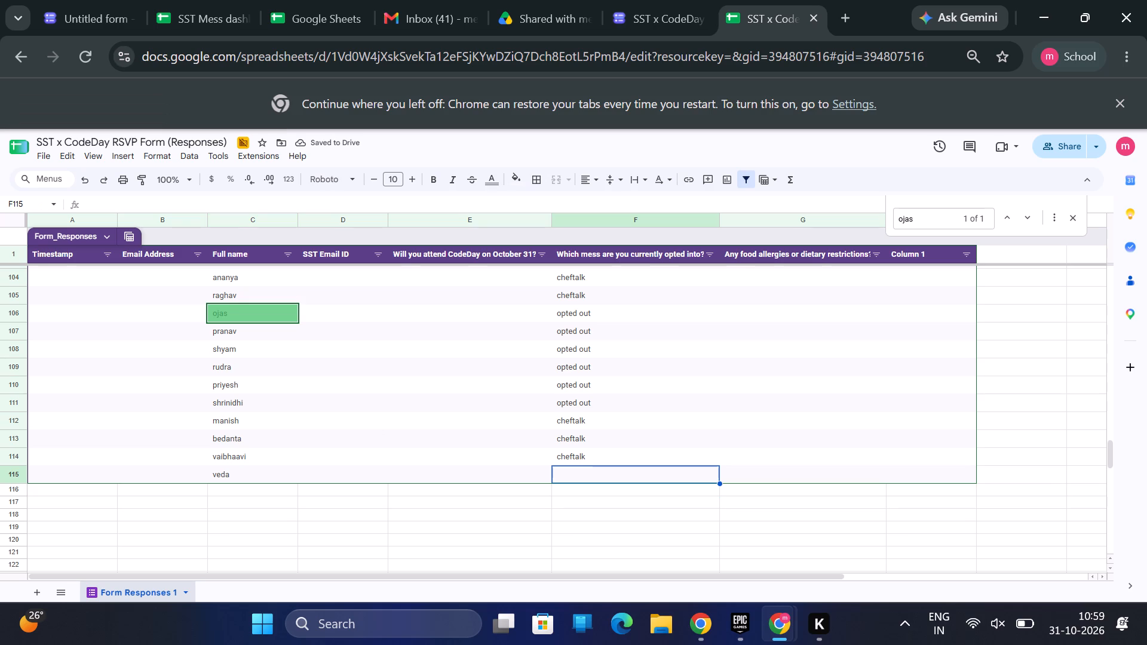
click(237, 477)
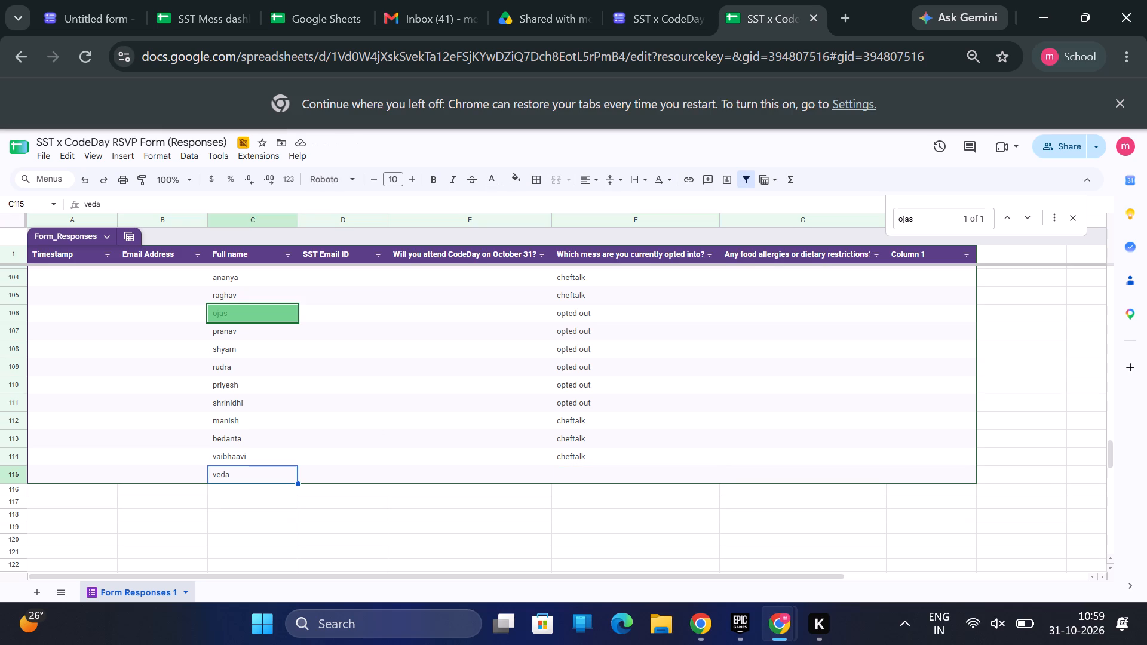
click(245, 196)
click(244, 207)
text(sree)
click(608, 470)
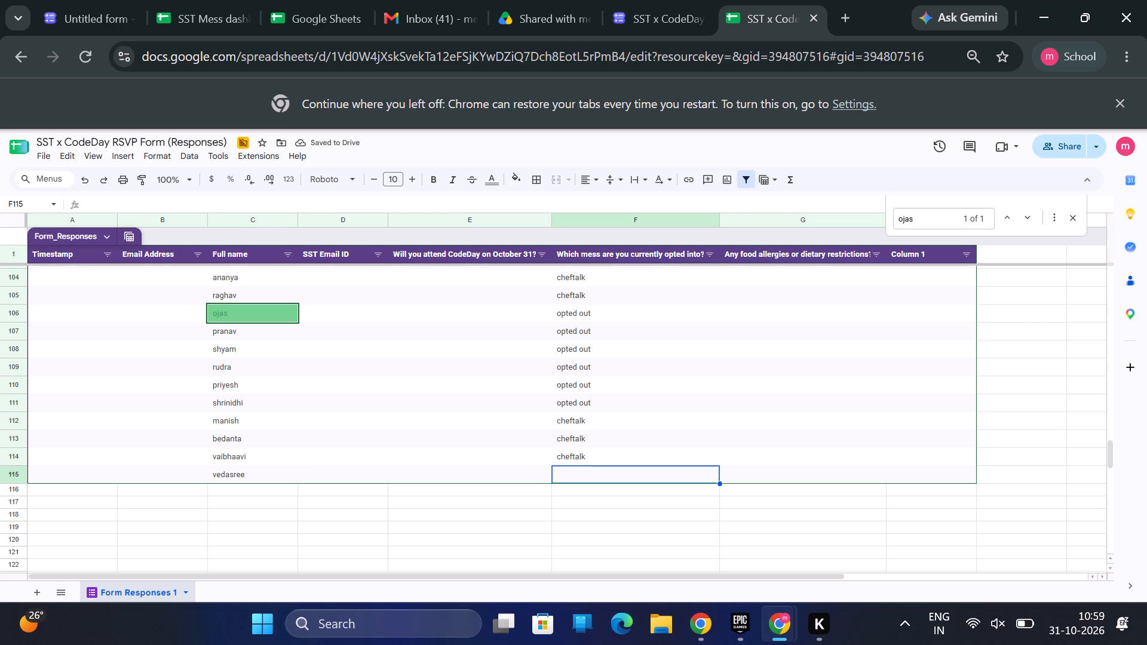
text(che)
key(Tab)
click(237, 486)
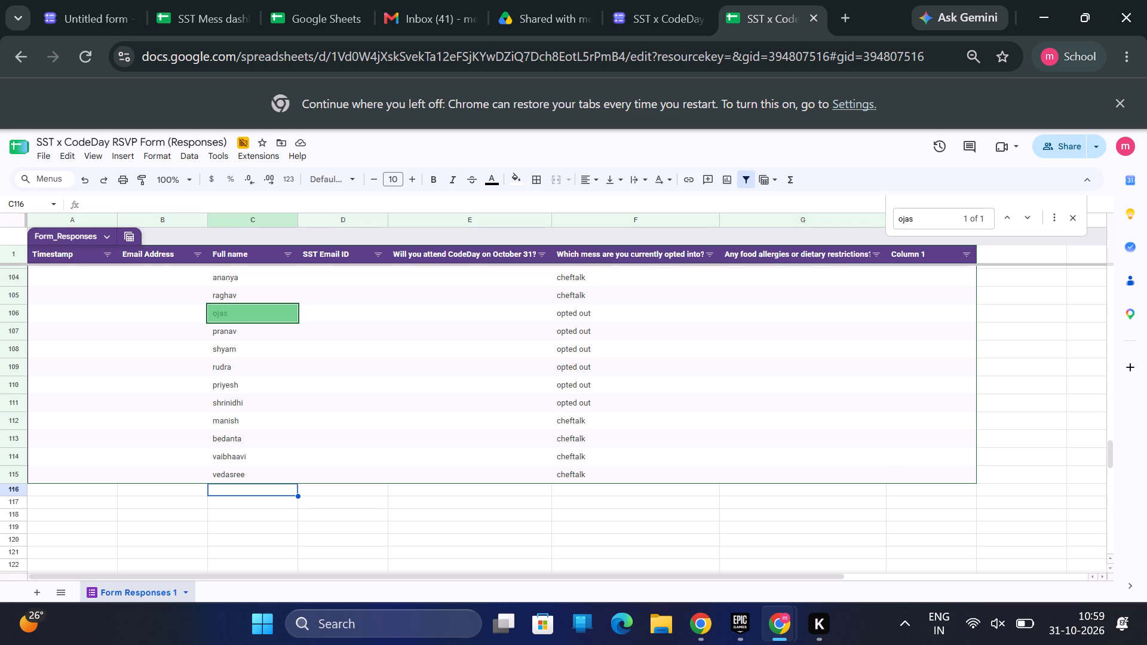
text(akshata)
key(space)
click(569, 491)
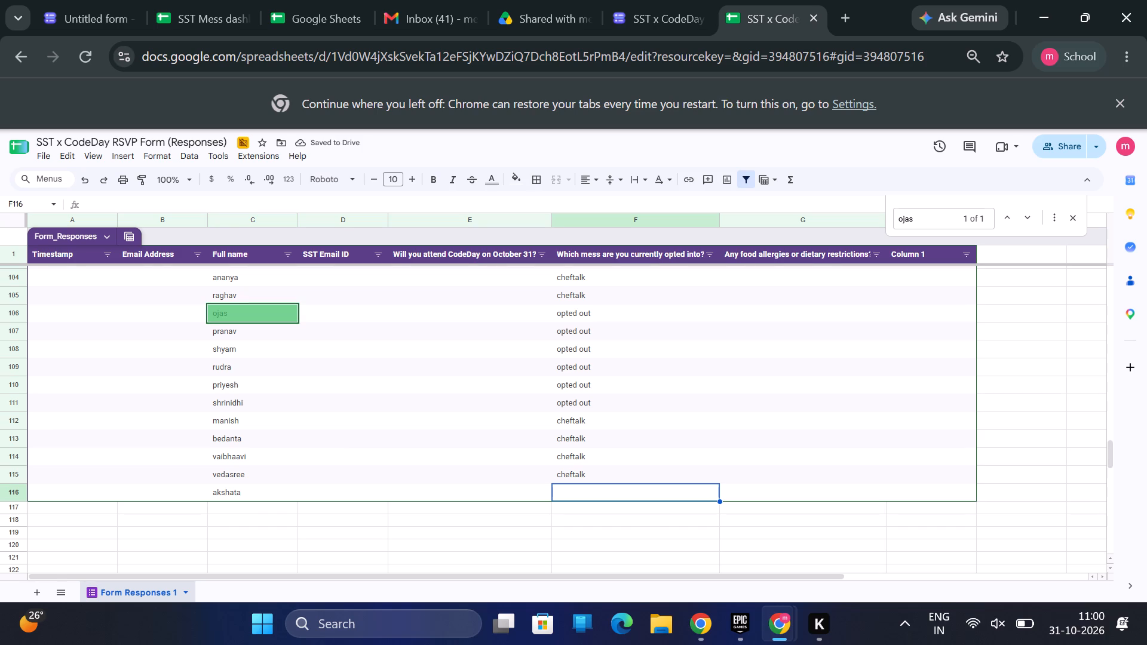
click(275, 490)
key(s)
key(BackSpace)
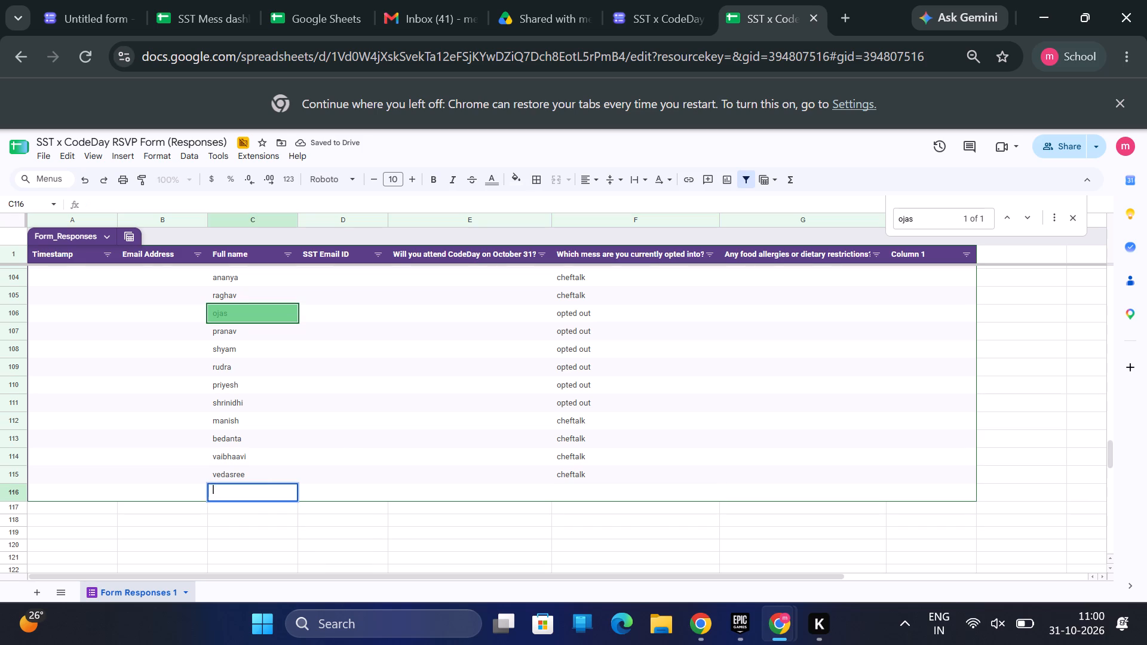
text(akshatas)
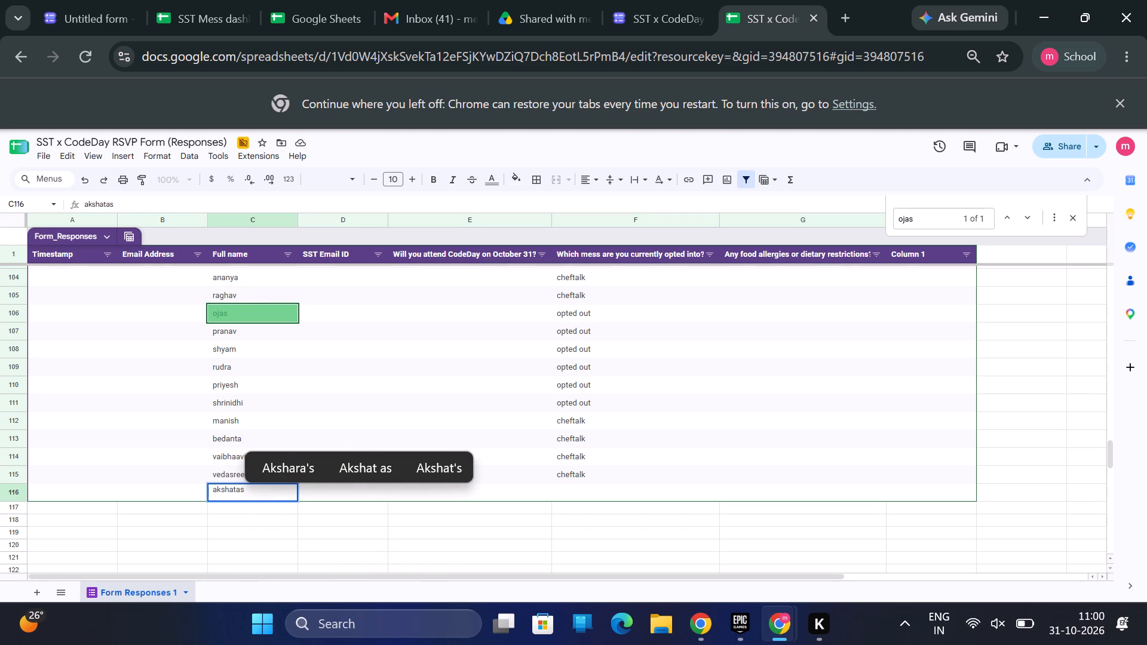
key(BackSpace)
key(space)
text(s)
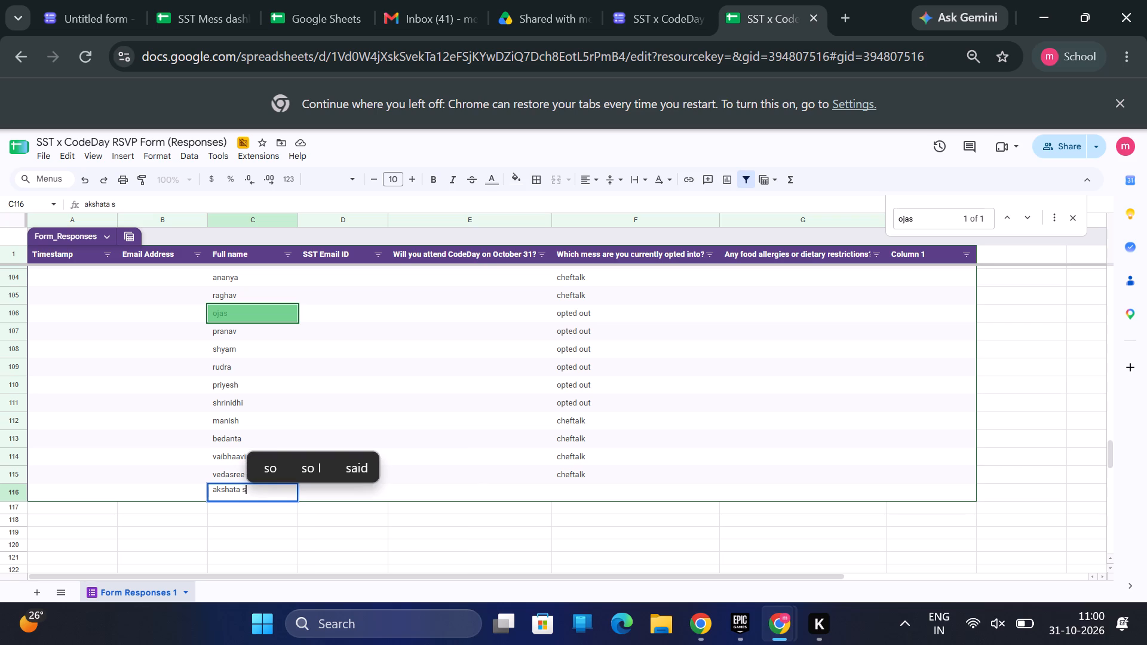
click(558, 492)
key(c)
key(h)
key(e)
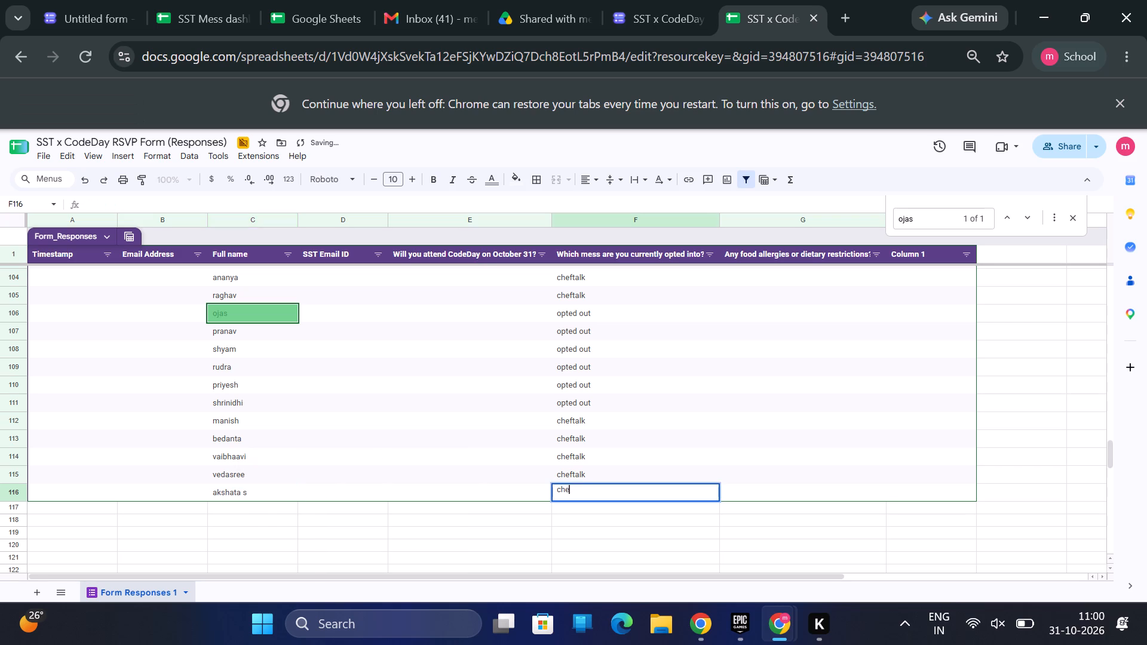
key(Tab)
Add hansitha as the Full name in row 117, with cheftalk as the mess choice.
click(229, 505)
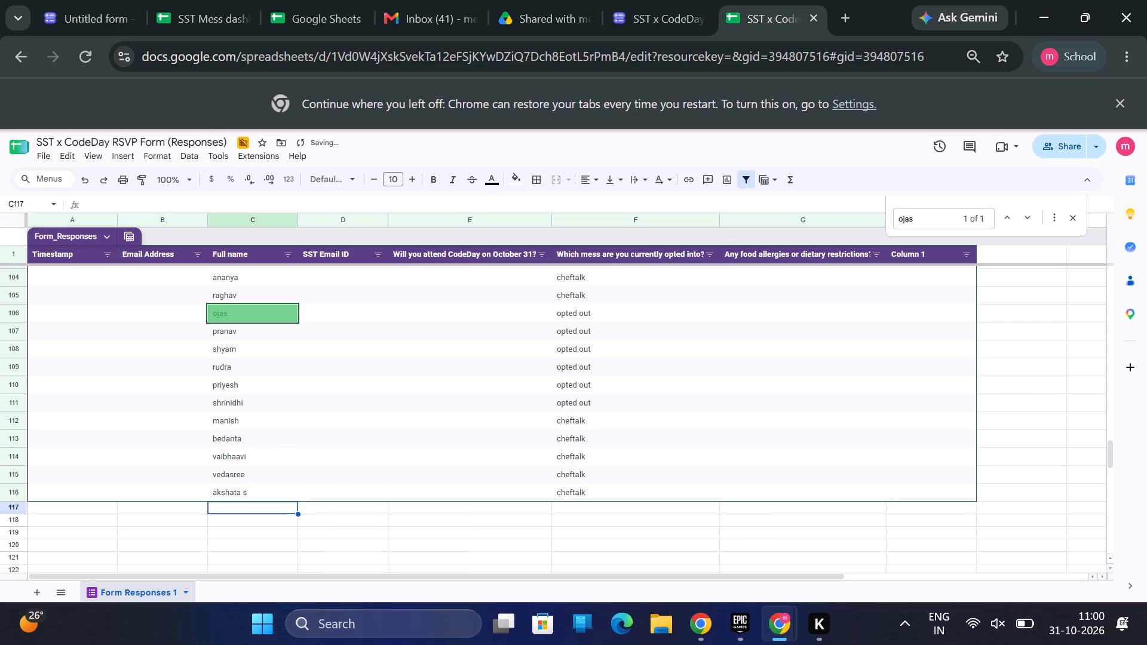
scroll(229, 505, down, 1)
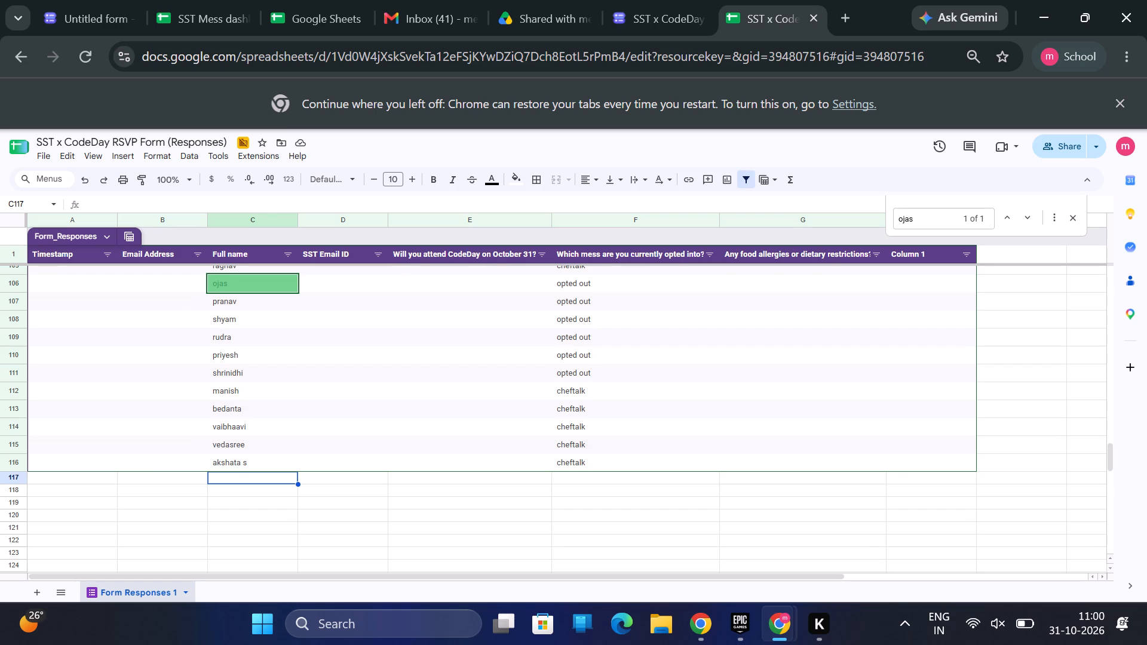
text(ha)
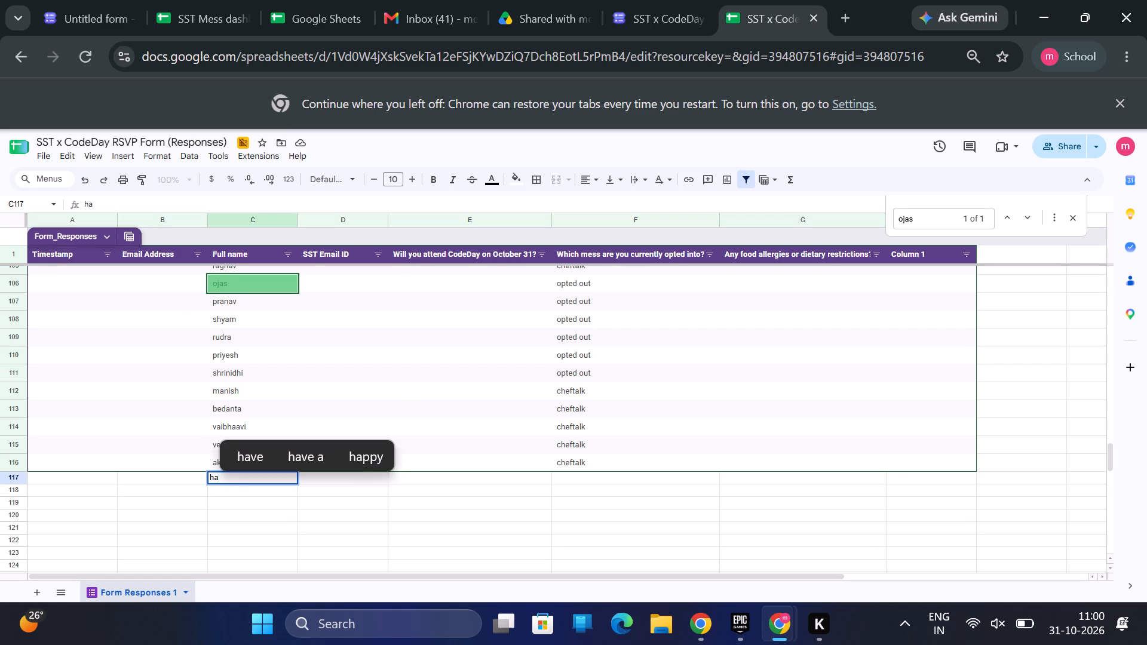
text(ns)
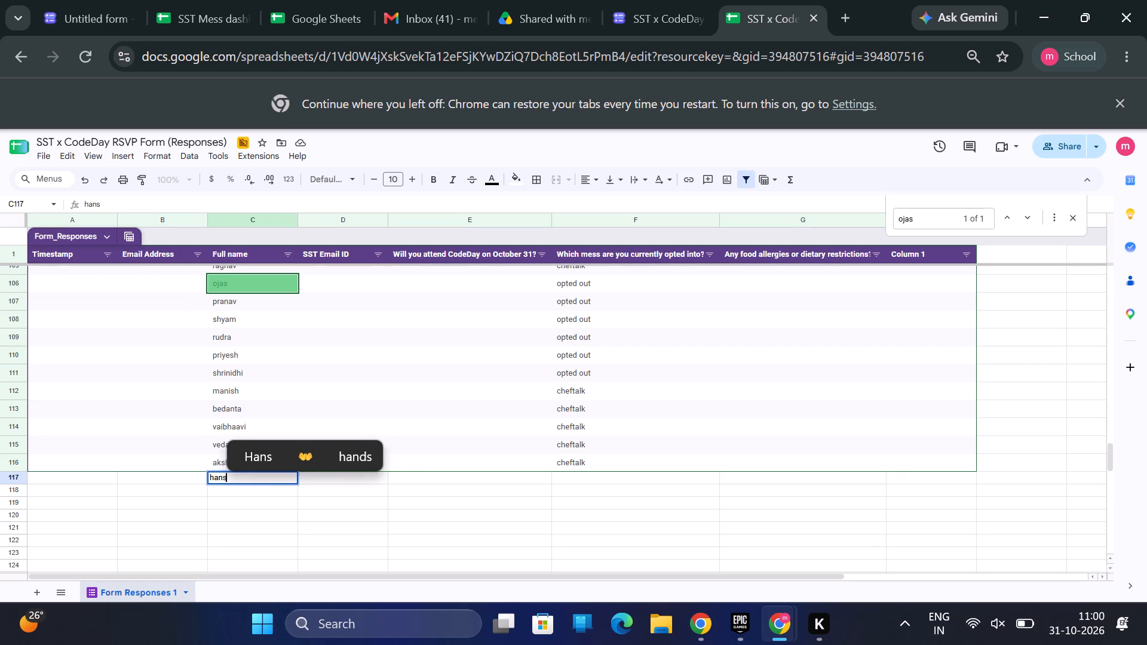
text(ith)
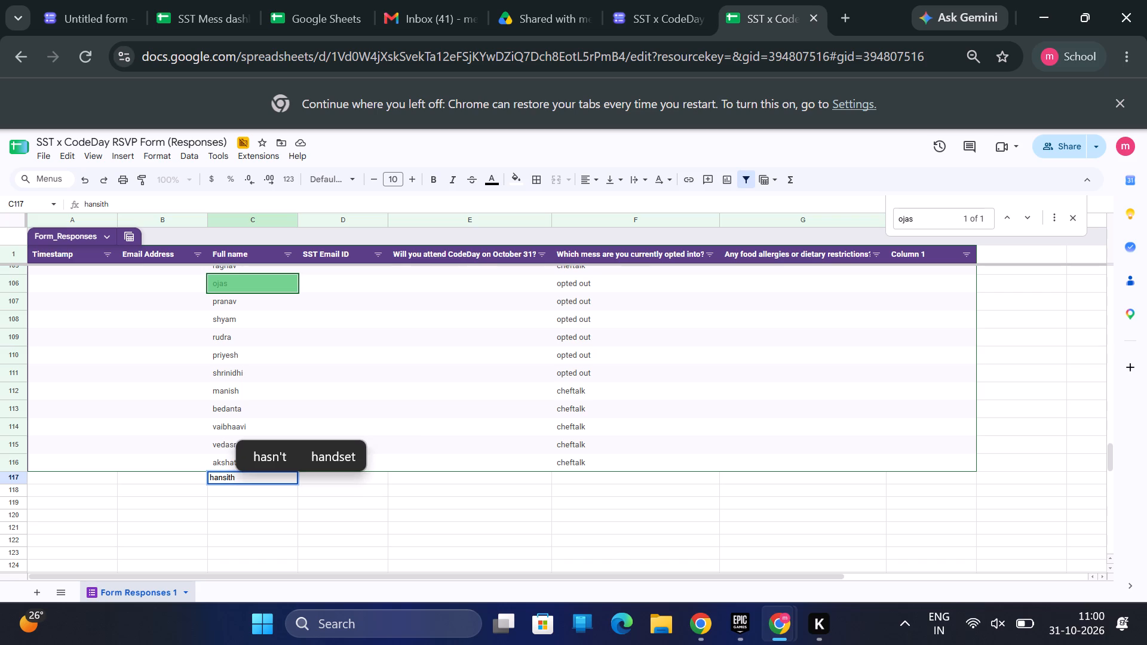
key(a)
click(566, 477)
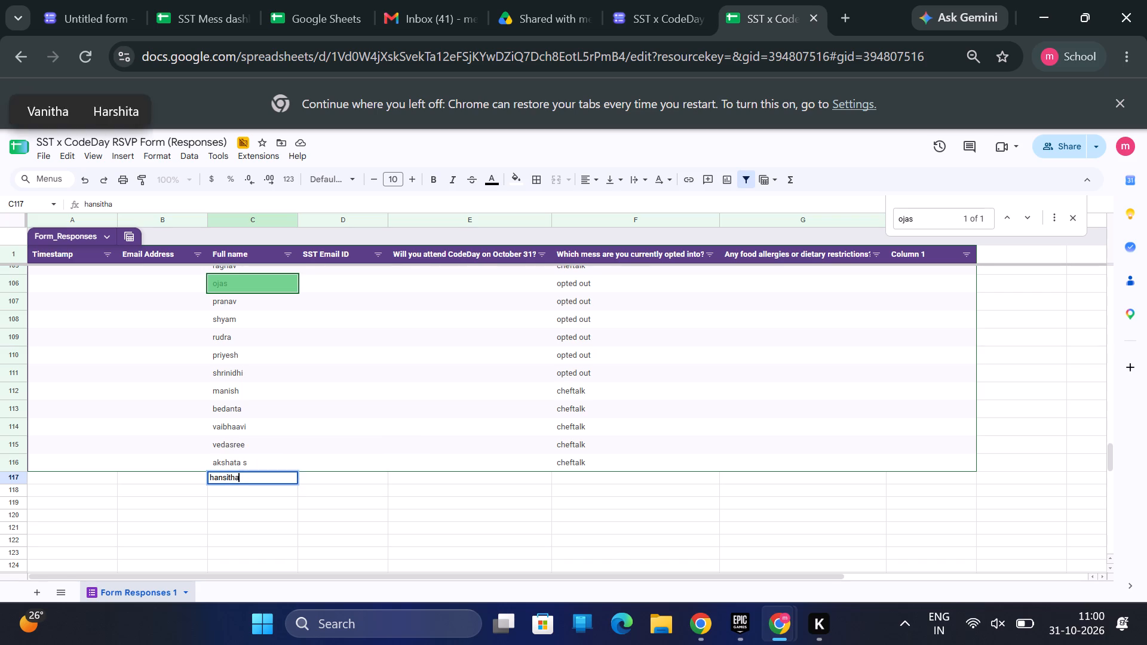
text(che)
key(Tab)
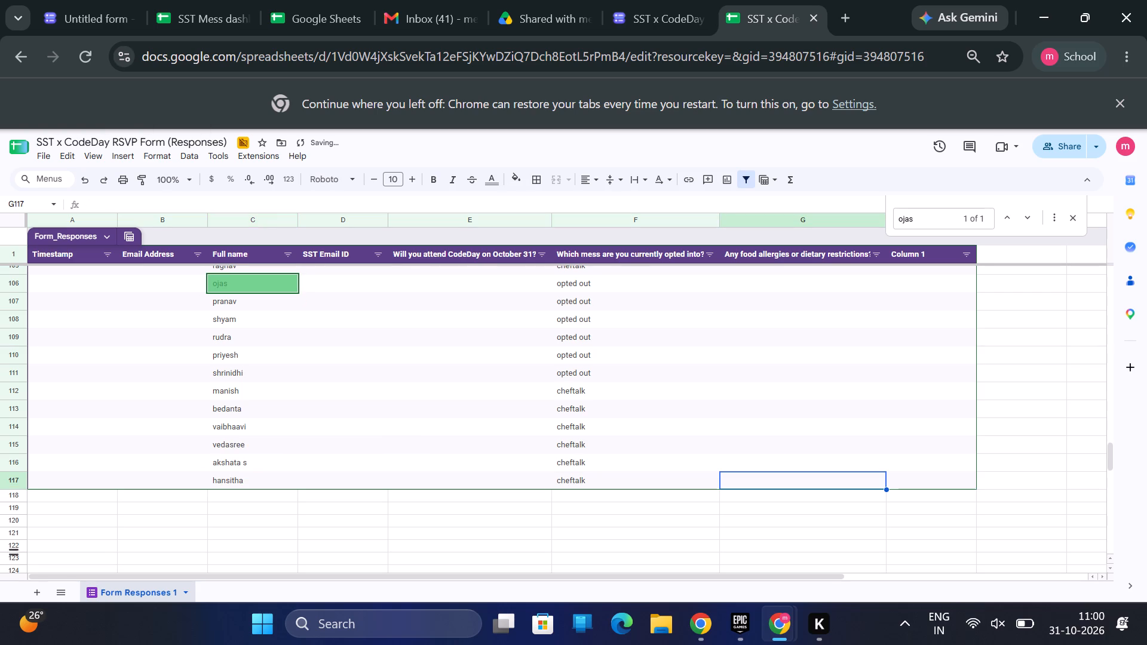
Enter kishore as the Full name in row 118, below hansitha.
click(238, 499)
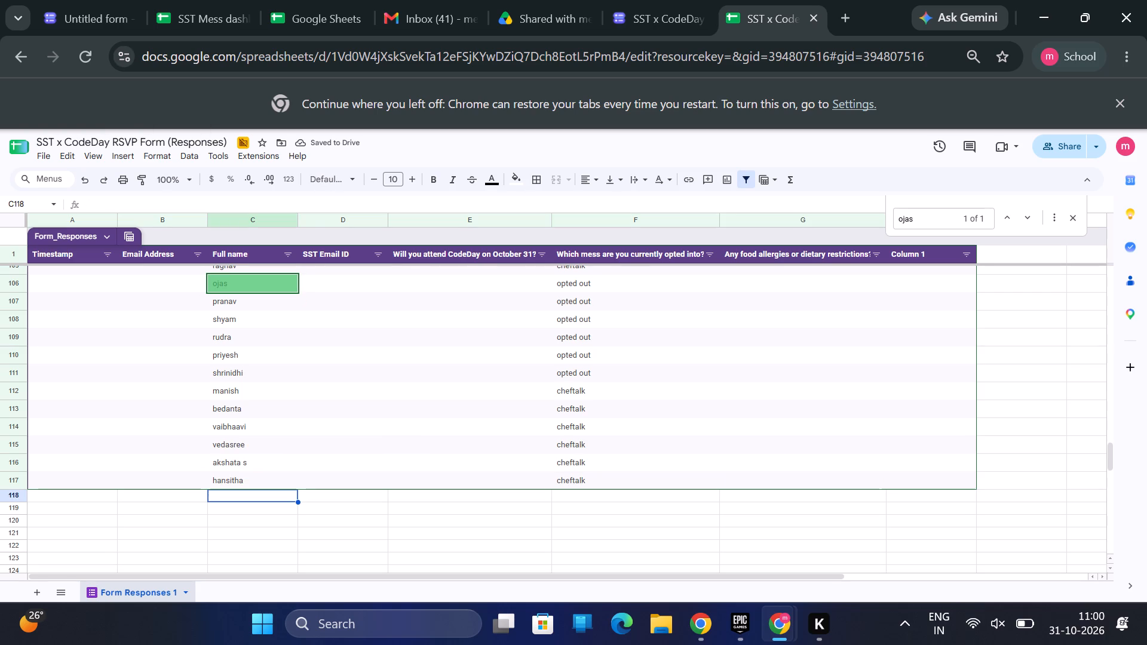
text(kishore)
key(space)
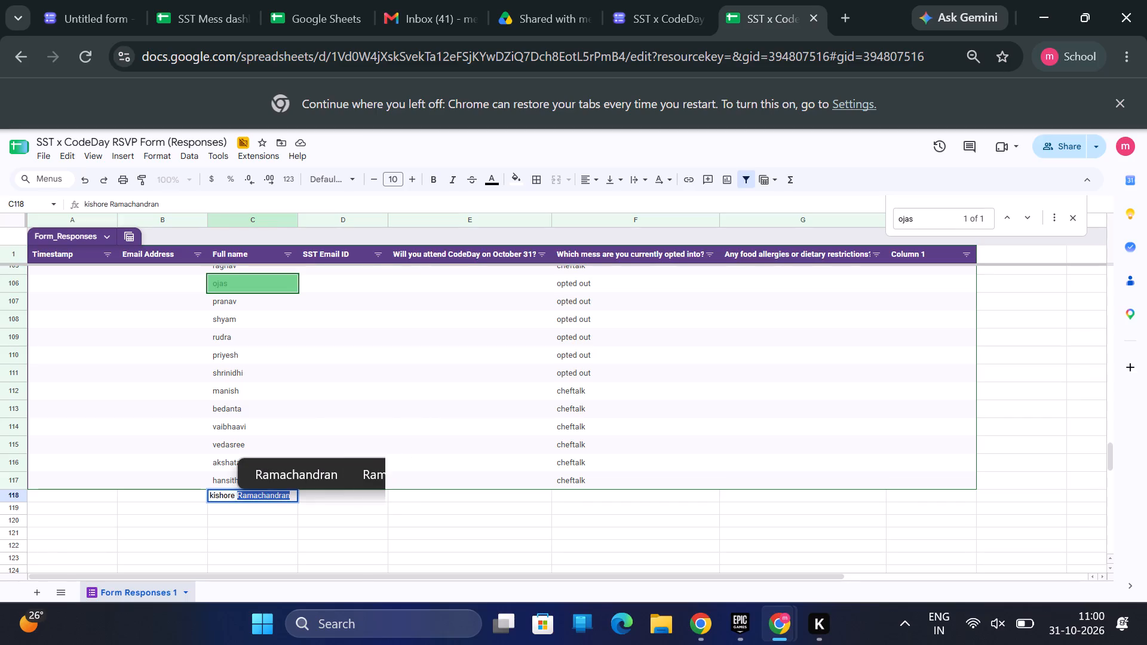
Search the sheet for kishore.
click(946, 219)
key(BackSpace)
key(BackSpace)
key(BackSpace)
key(BackSpace)
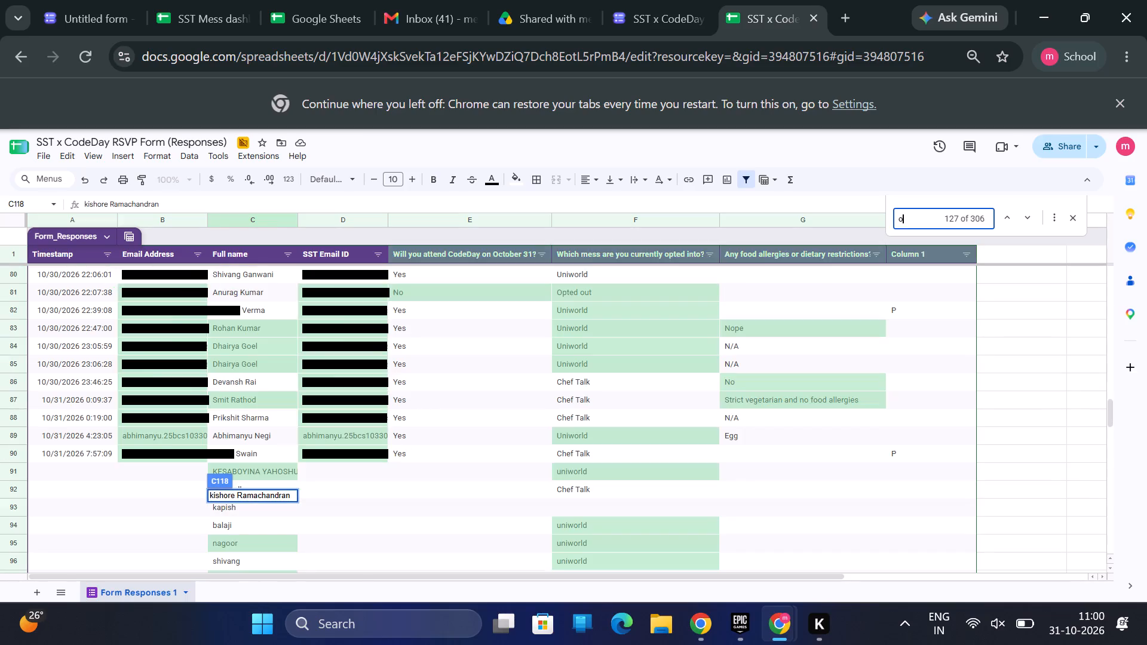
key(BackSpace)
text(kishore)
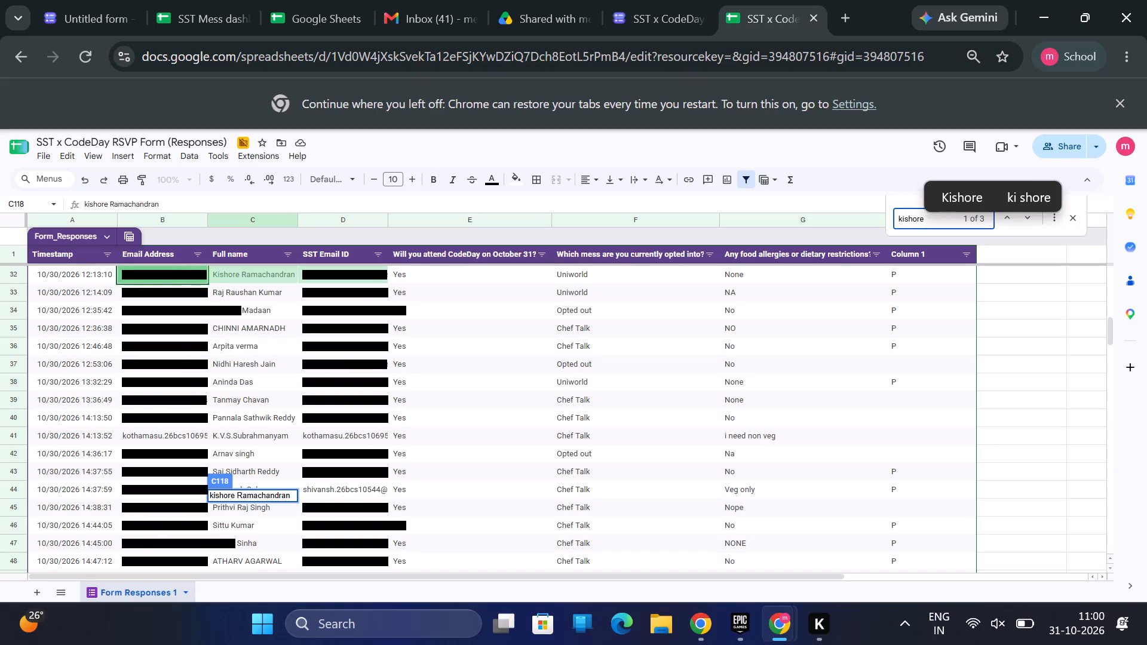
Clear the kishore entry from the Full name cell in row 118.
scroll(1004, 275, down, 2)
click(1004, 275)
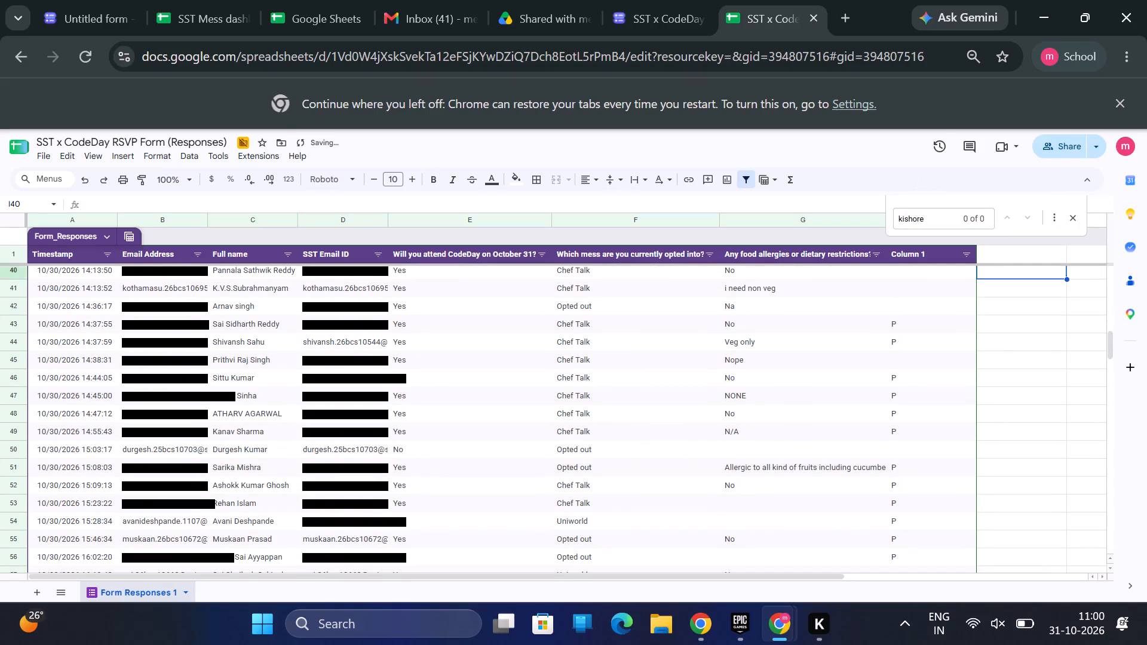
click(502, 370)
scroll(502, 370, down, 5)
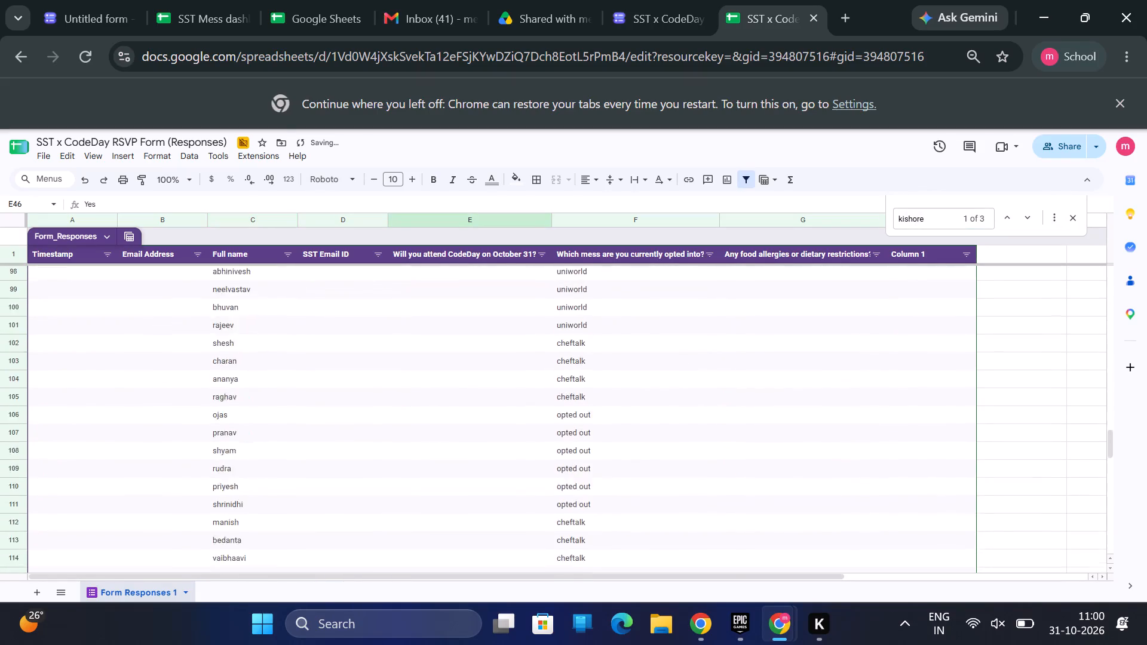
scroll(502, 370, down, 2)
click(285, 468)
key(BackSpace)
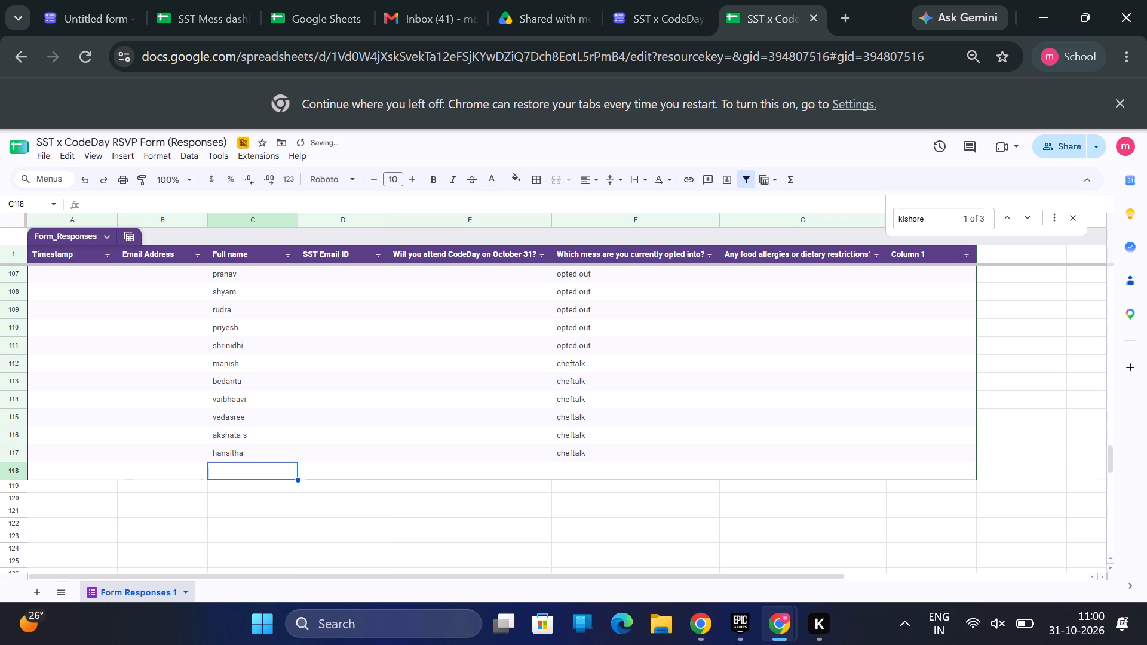
Add saransh as the Full name in row 118, with cheftalk as the mess choice.
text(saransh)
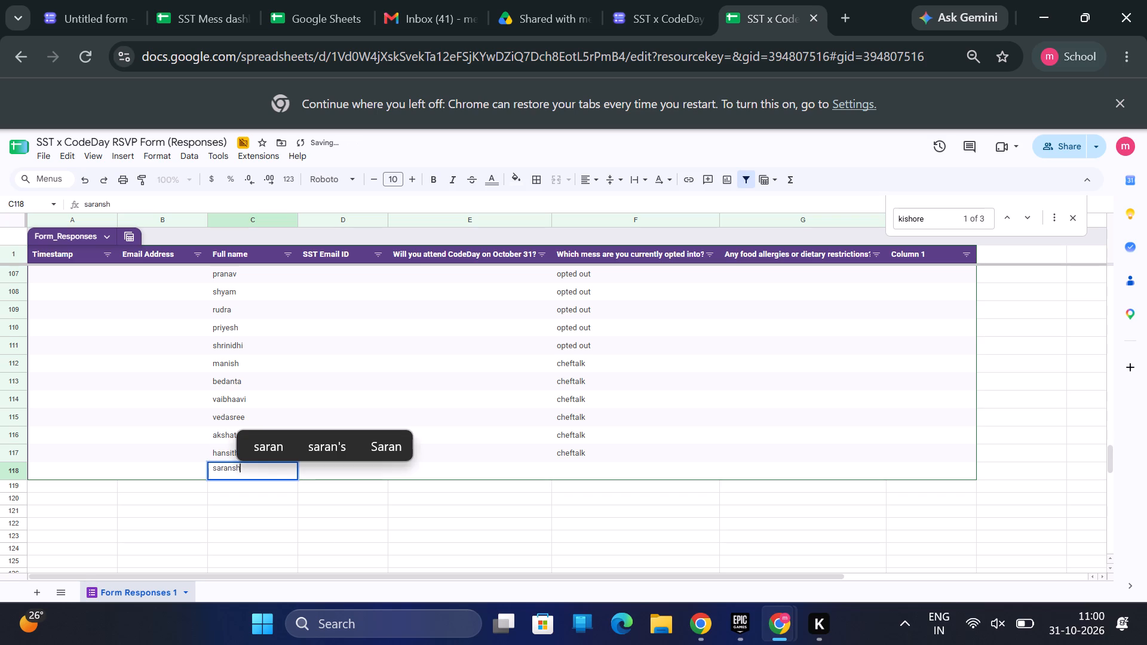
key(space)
click(573, 472)
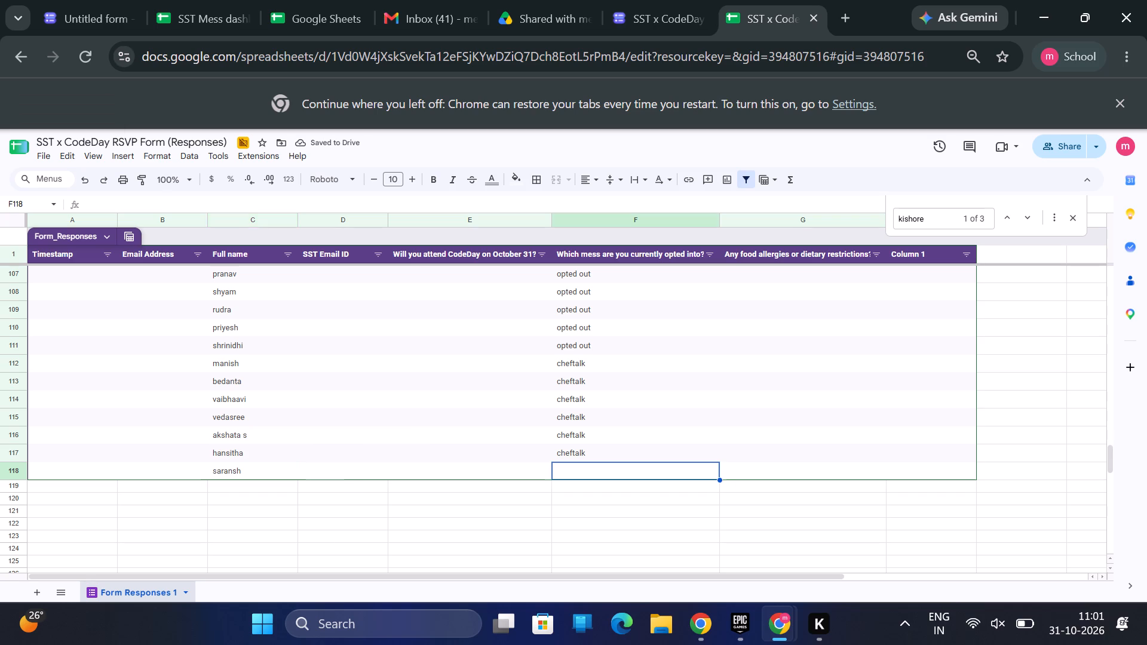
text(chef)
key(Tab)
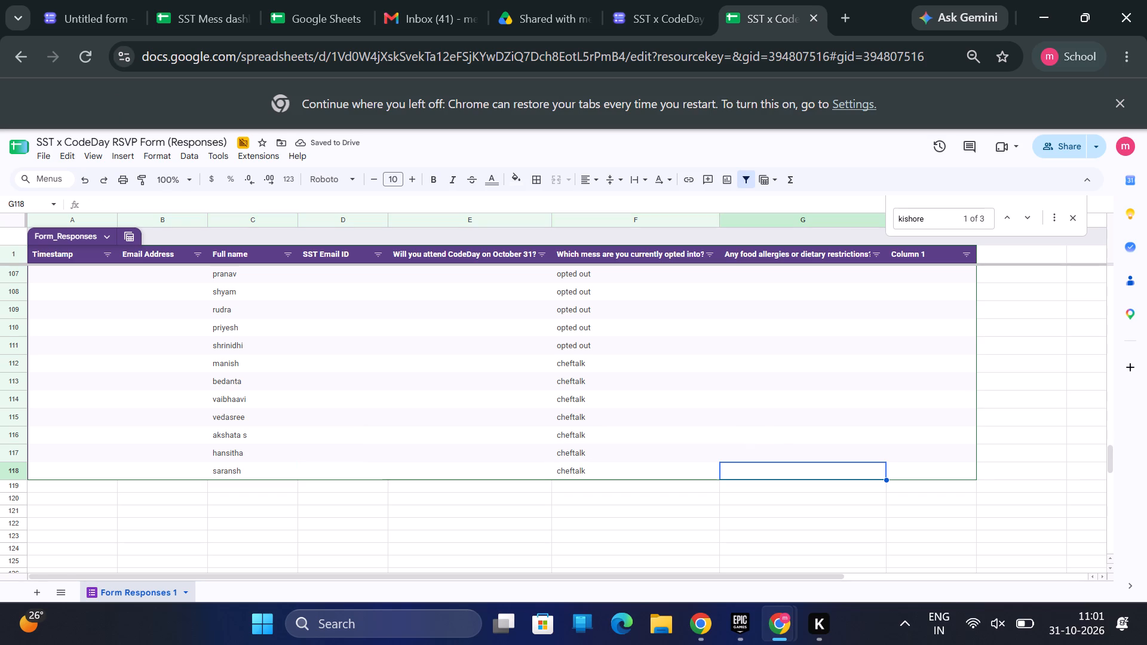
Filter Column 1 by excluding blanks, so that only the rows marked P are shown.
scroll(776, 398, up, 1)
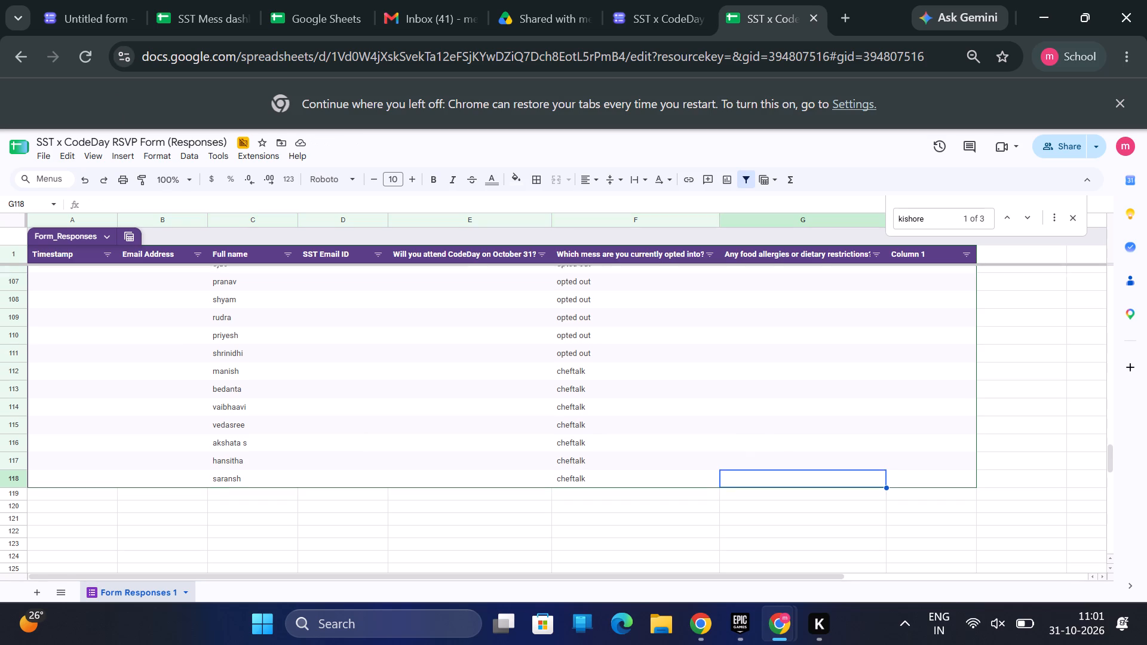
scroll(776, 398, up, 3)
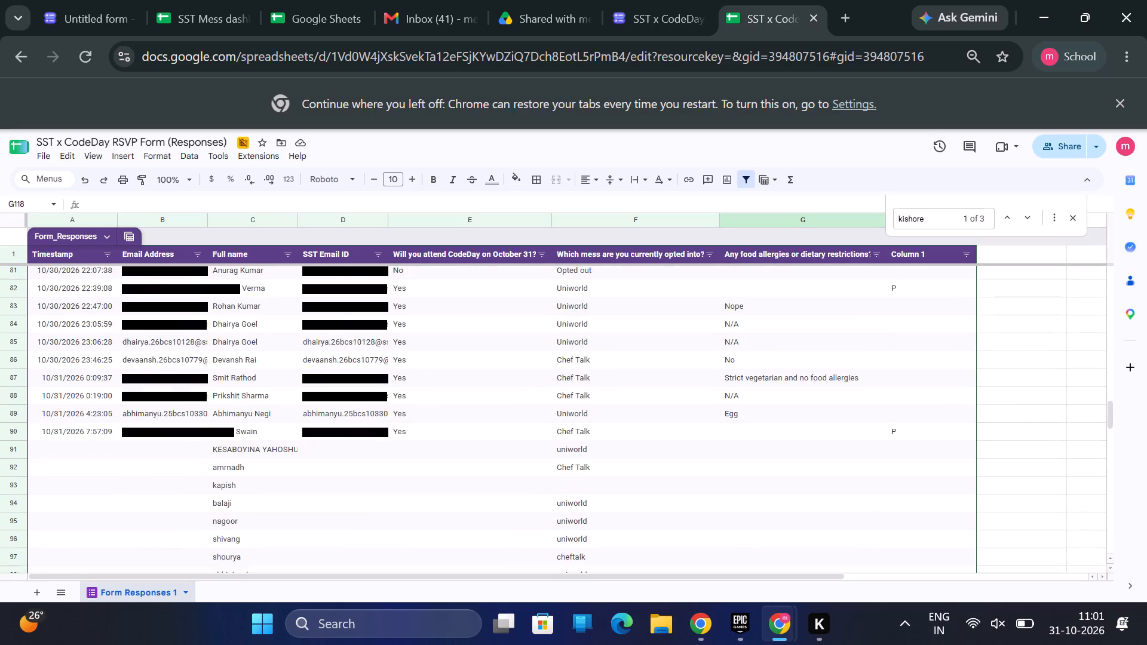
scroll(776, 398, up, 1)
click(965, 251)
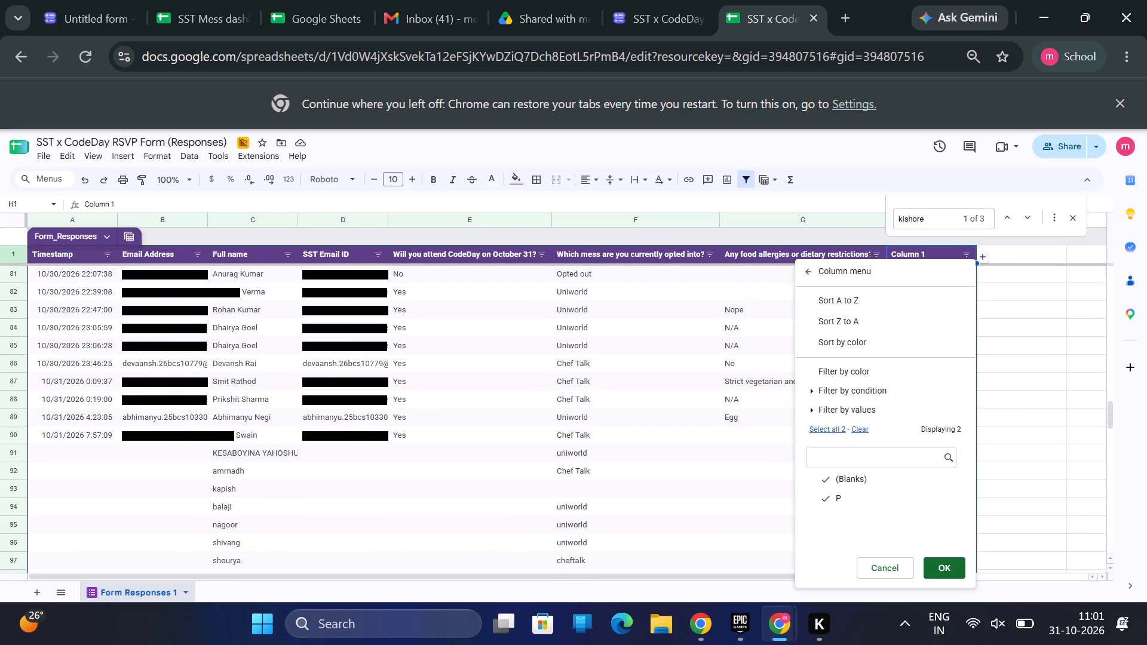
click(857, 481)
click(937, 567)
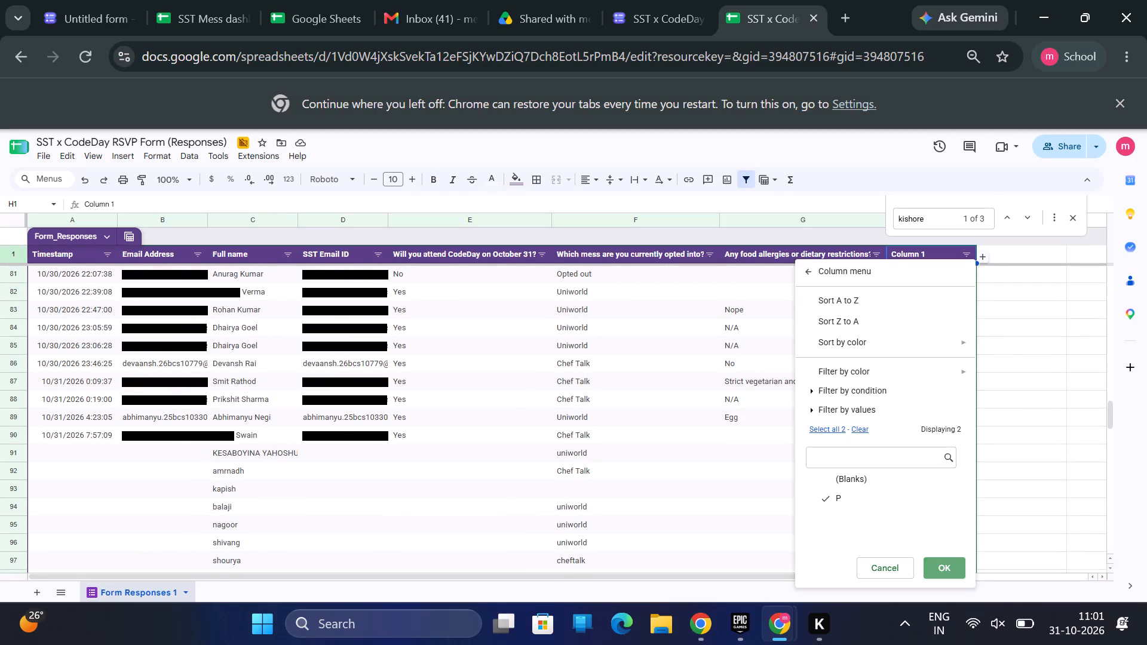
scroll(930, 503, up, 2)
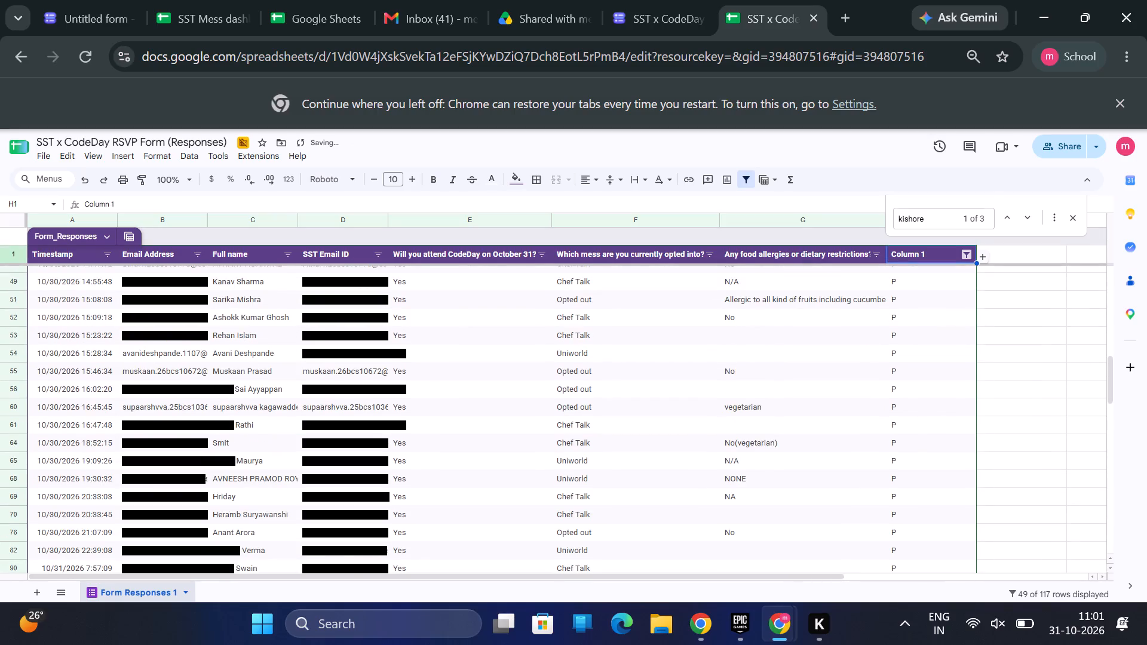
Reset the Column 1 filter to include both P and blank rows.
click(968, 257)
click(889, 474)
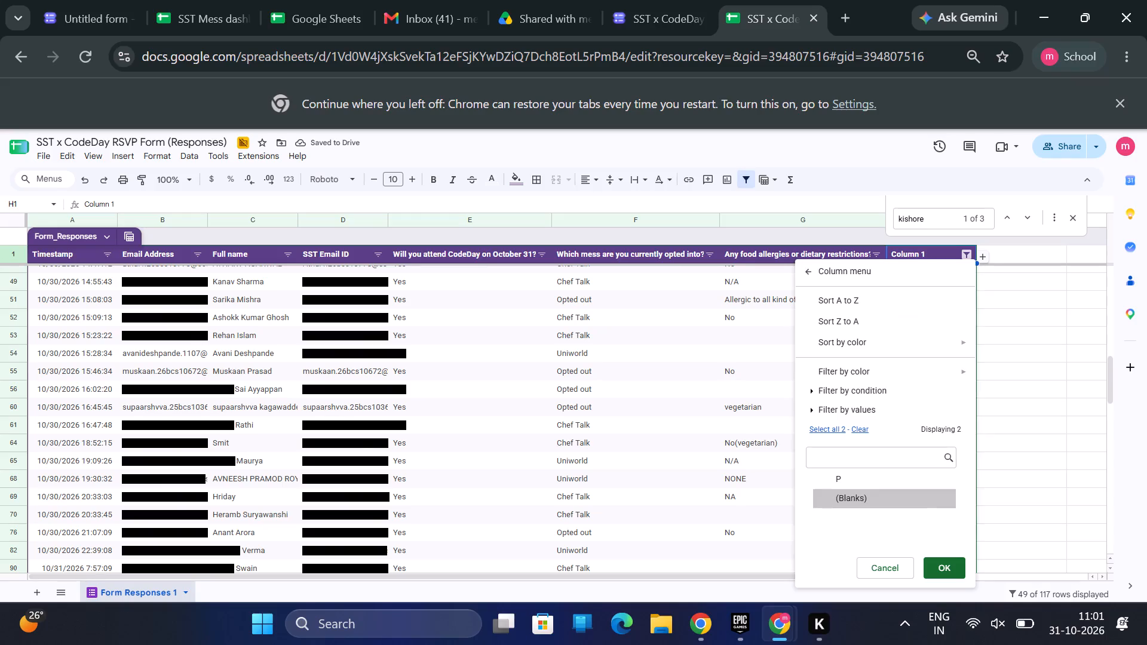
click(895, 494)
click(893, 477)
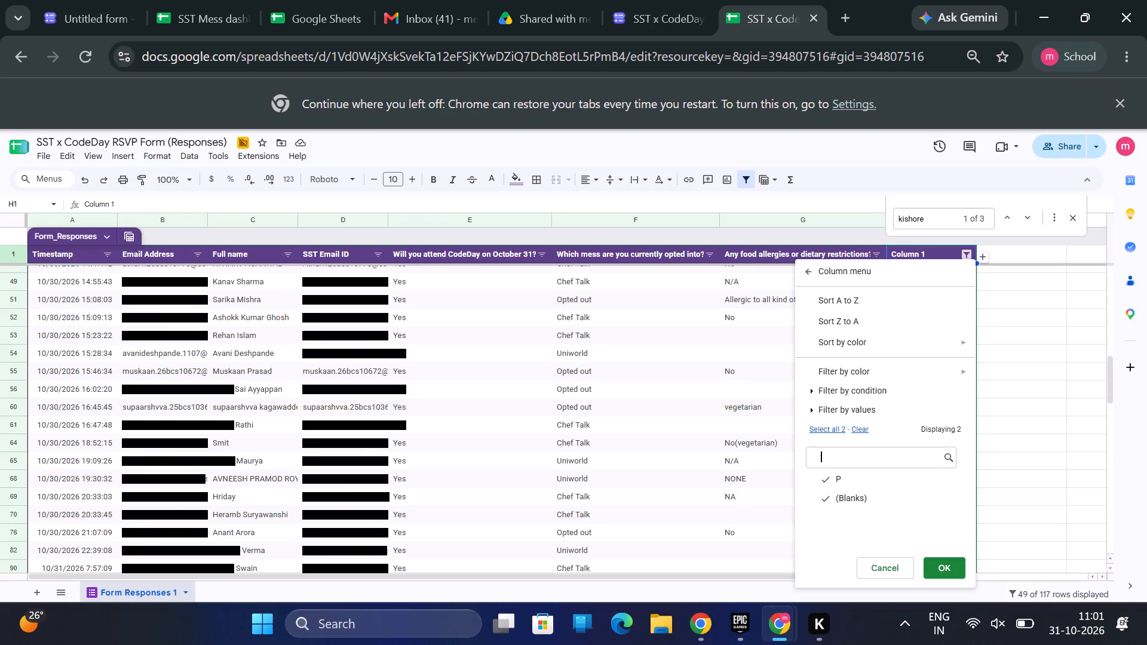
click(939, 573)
Review the unfiltered response list down to the manually added attendees ending at row 118.
scroll(642, 480, down, 3)
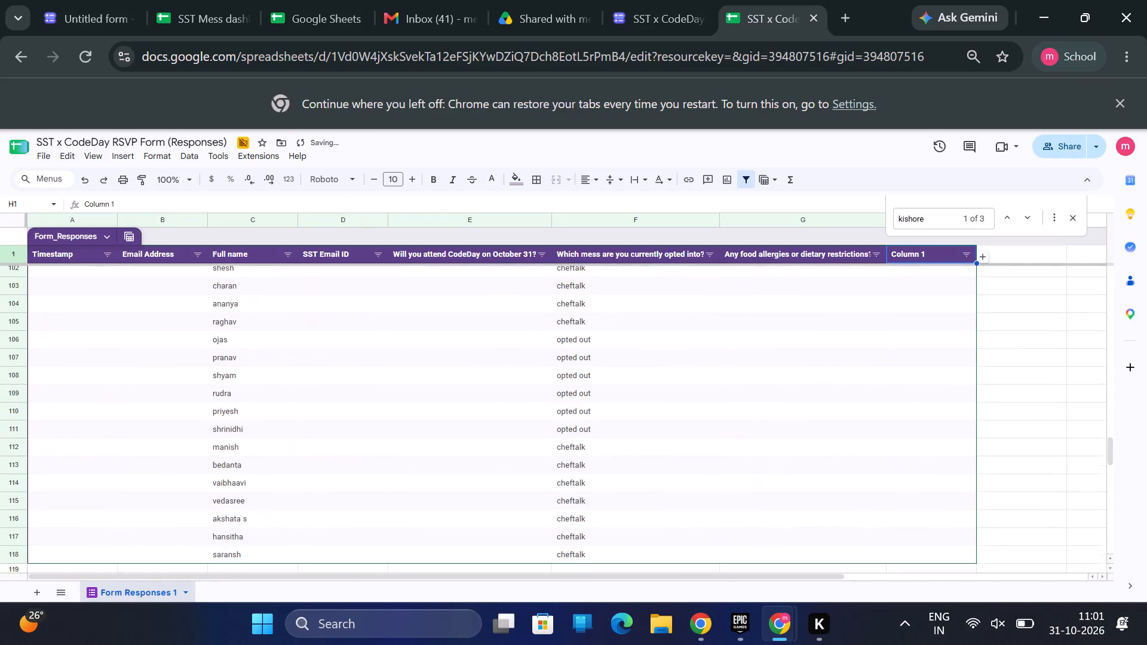
scroll(642, 480, down, 3)
drag(286, 457, 283, 450)
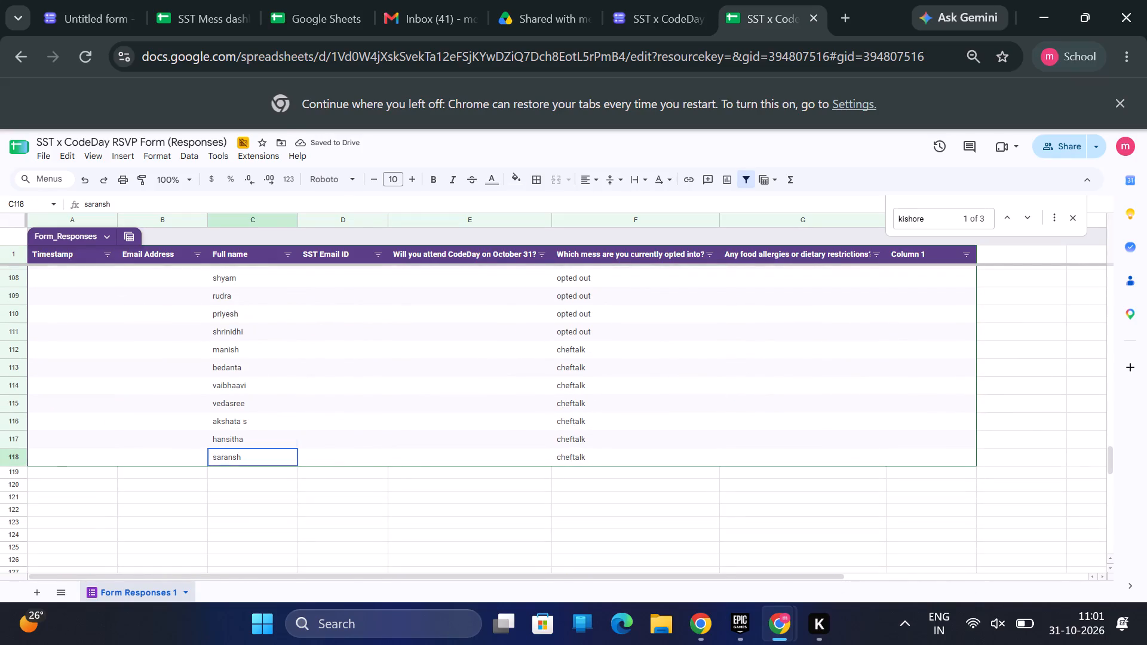
drag(283, 450, 299, 473)
scroll(299, 473, down, 2)
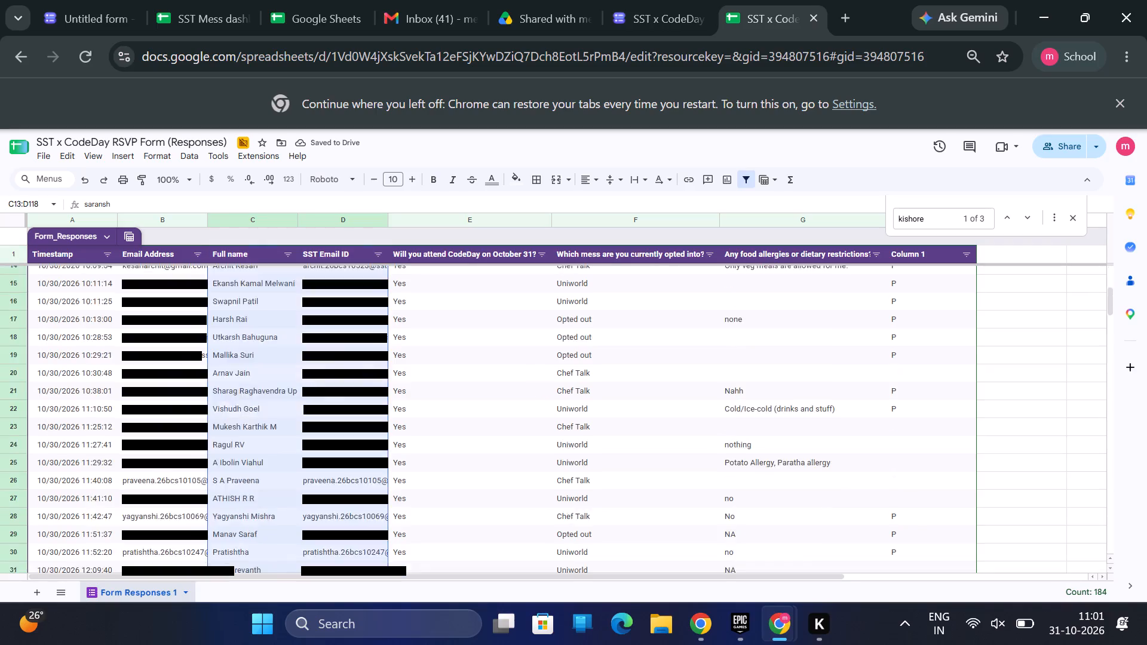
scroll(299, 473, down, 6)
click(390, 503)
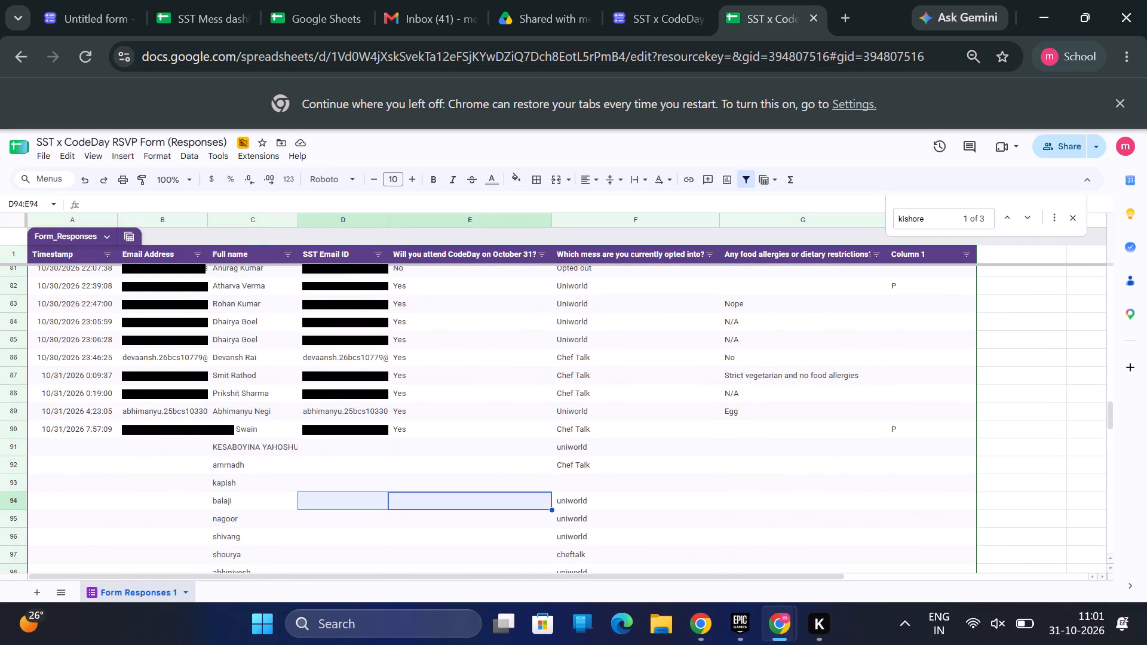
scroll(252, 451, down, 2)
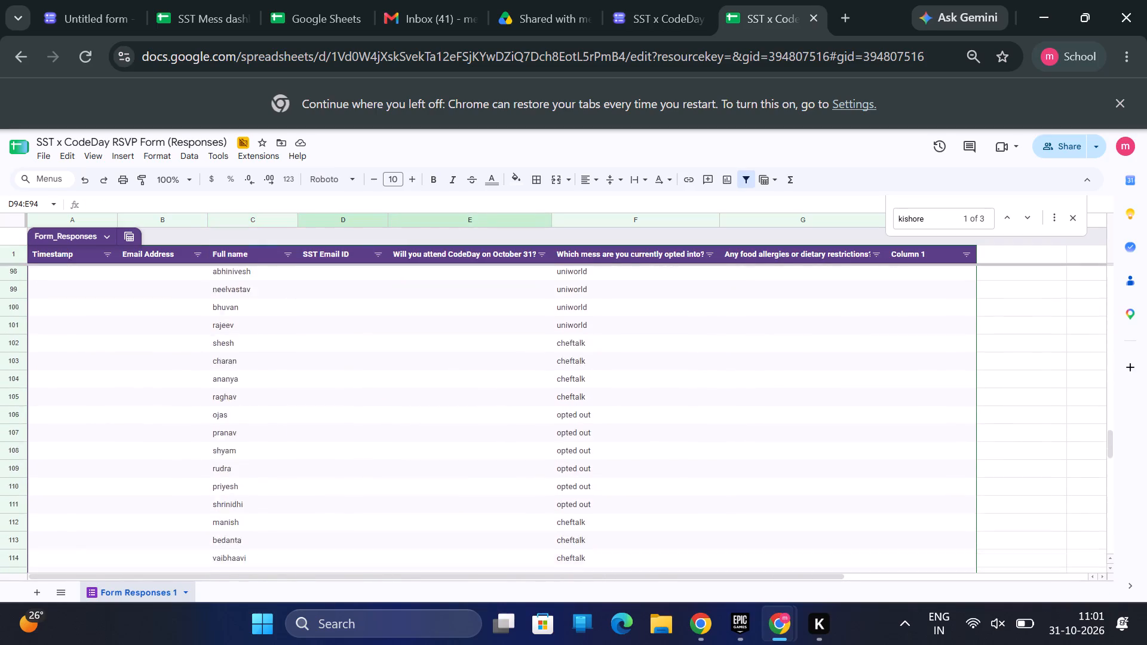
scroll(252, 451, down, 2)
click(255, 444)
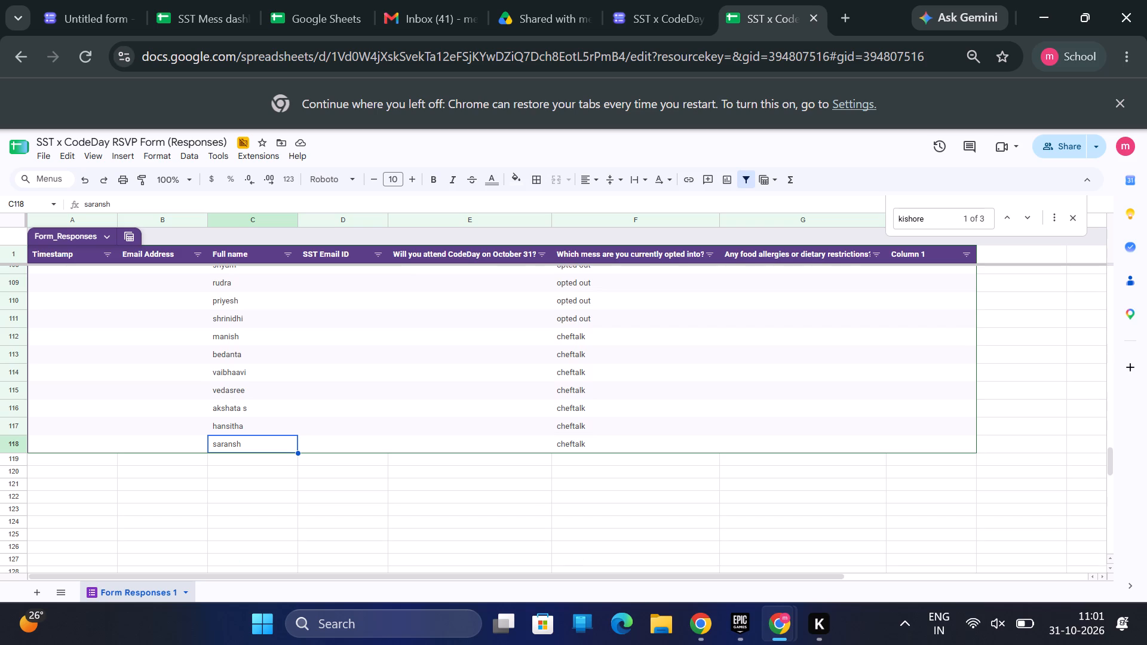
click(934, 214)
key(Delete)
key(Delete)
key(BackSpace)
key(BackSpace)
key(BackSpace)
key(BackSpace)
key(BackSpace)
key(BackSpace)
key(BackSpace)
key(BackSpace)
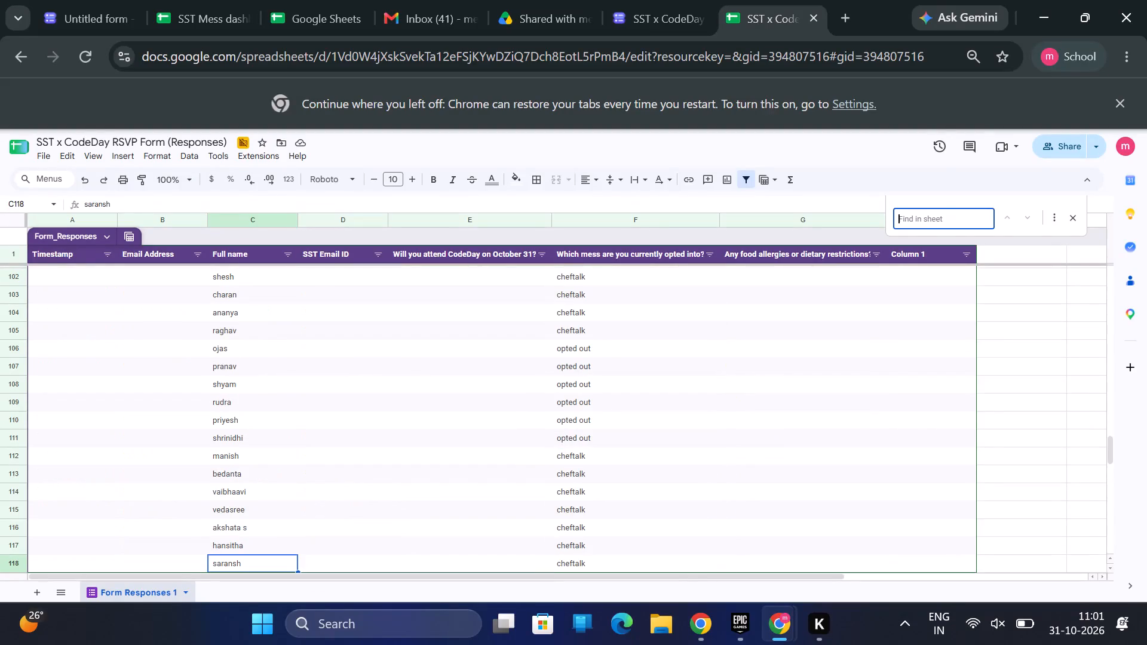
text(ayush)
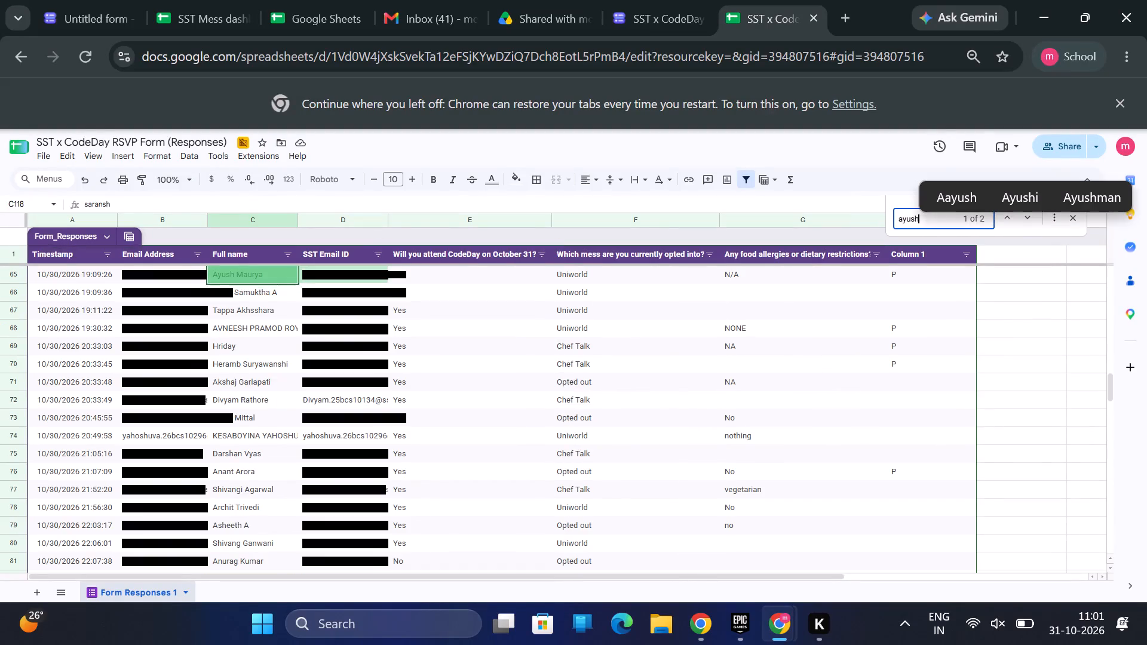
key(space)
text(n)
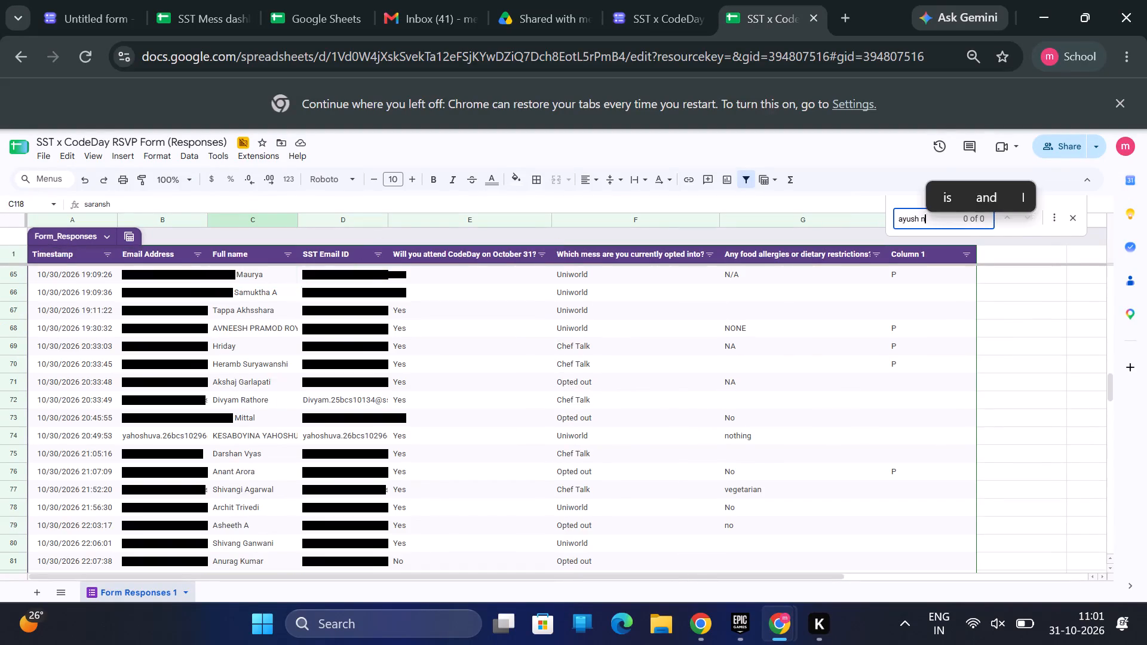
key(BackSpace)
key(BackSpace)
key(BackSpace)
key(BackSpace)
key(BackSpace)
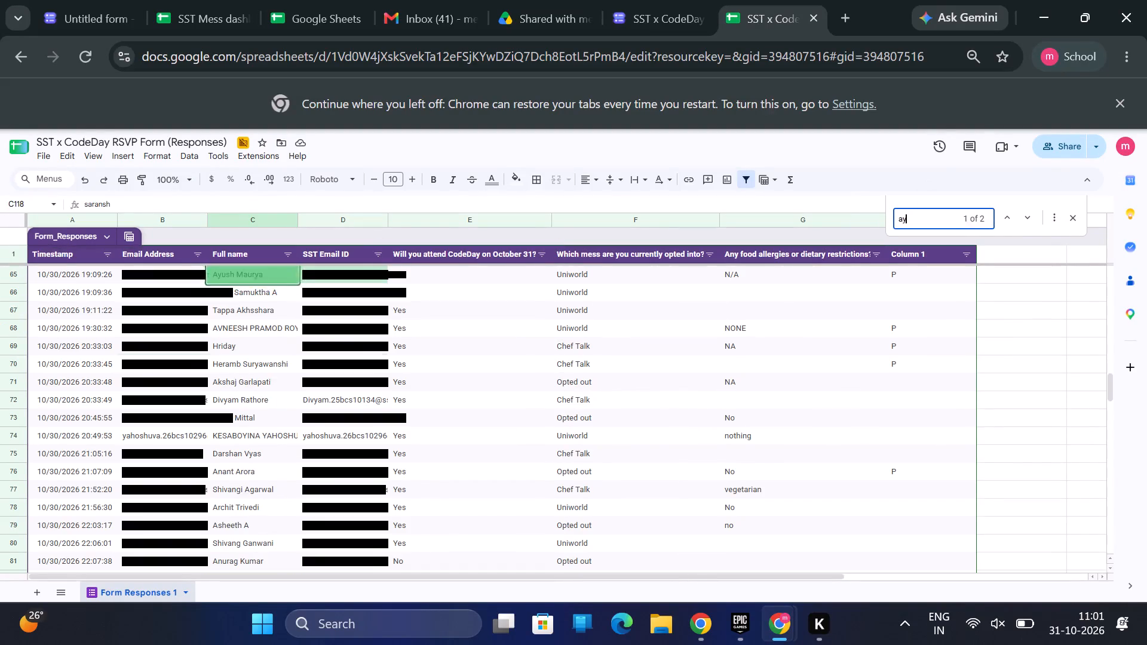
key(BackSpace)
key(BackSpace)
Add attendee ayush, including the surname, as the Full name in row 119, with uniworld as the mess choice.
scroll(470, 477, down, 2)
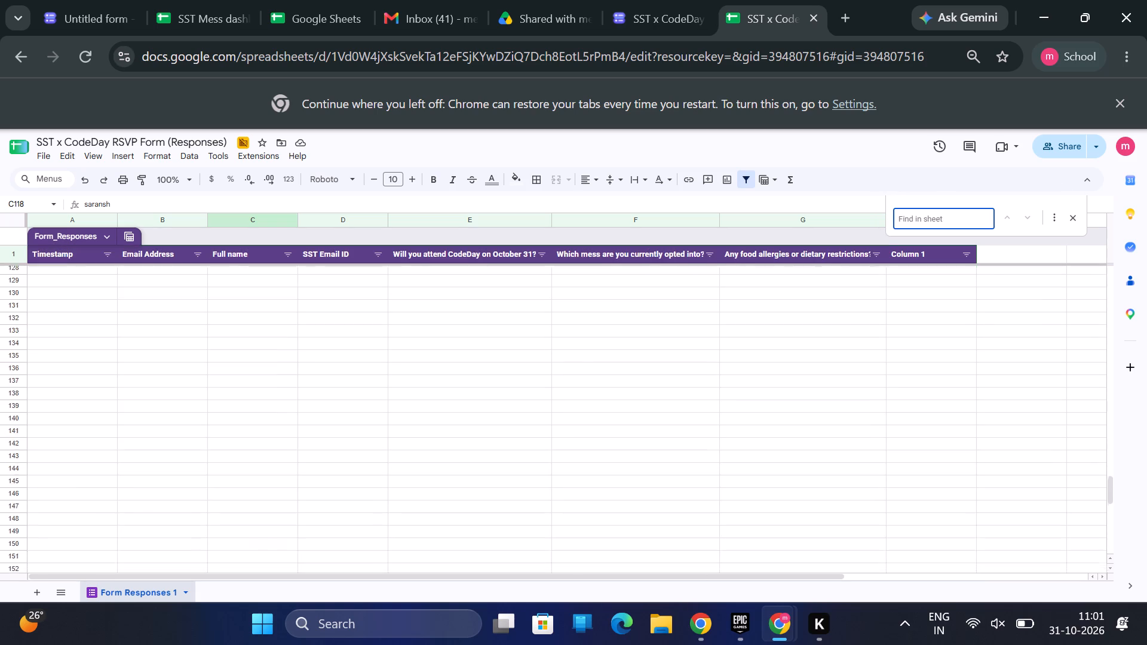
scroll(470, 477, up, 1)
click(245, 358)
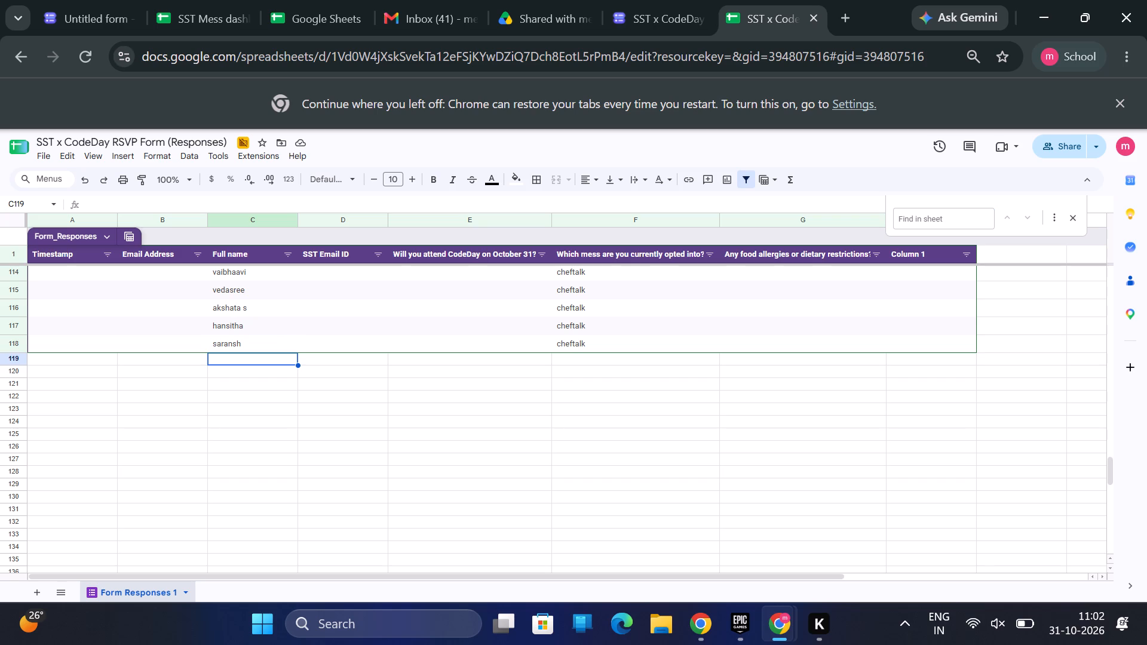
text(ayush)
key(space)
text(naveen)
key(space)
click(576, 354)
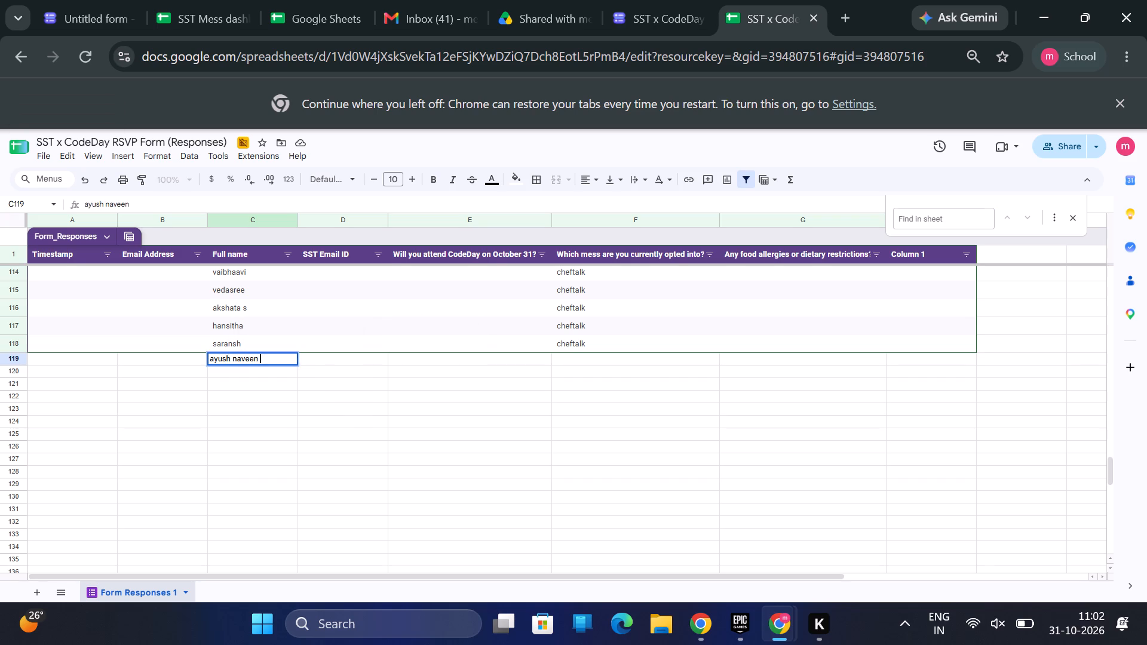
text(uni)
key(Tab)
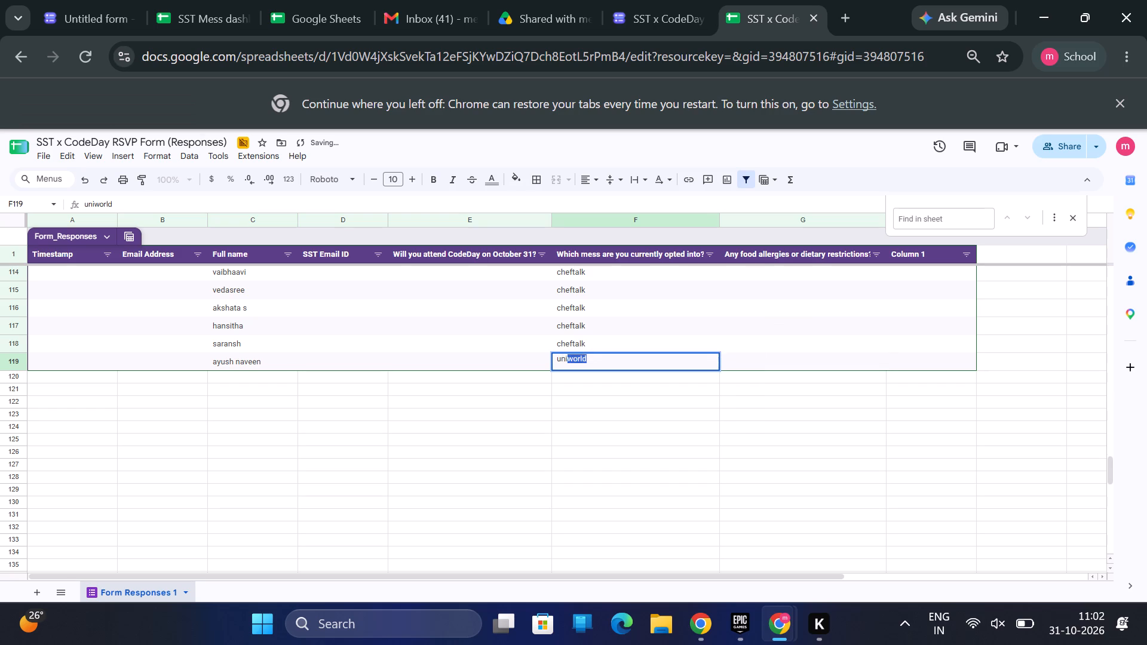
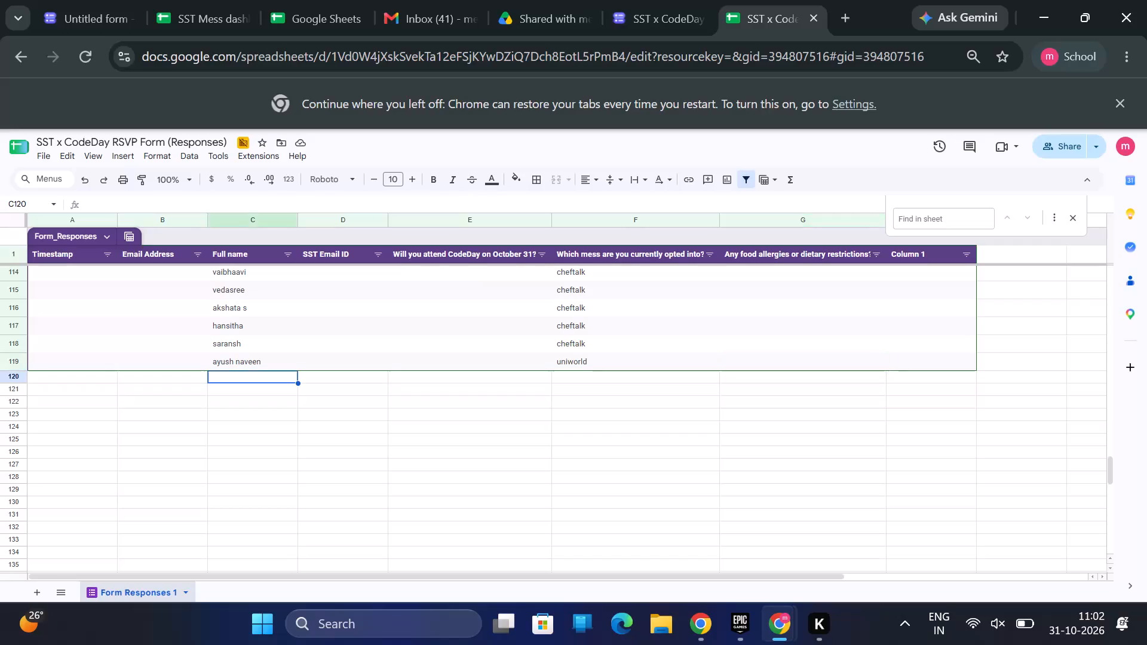
Add attendee sarvagya as the Full name in row 120, with cheftalk as the mess choice.
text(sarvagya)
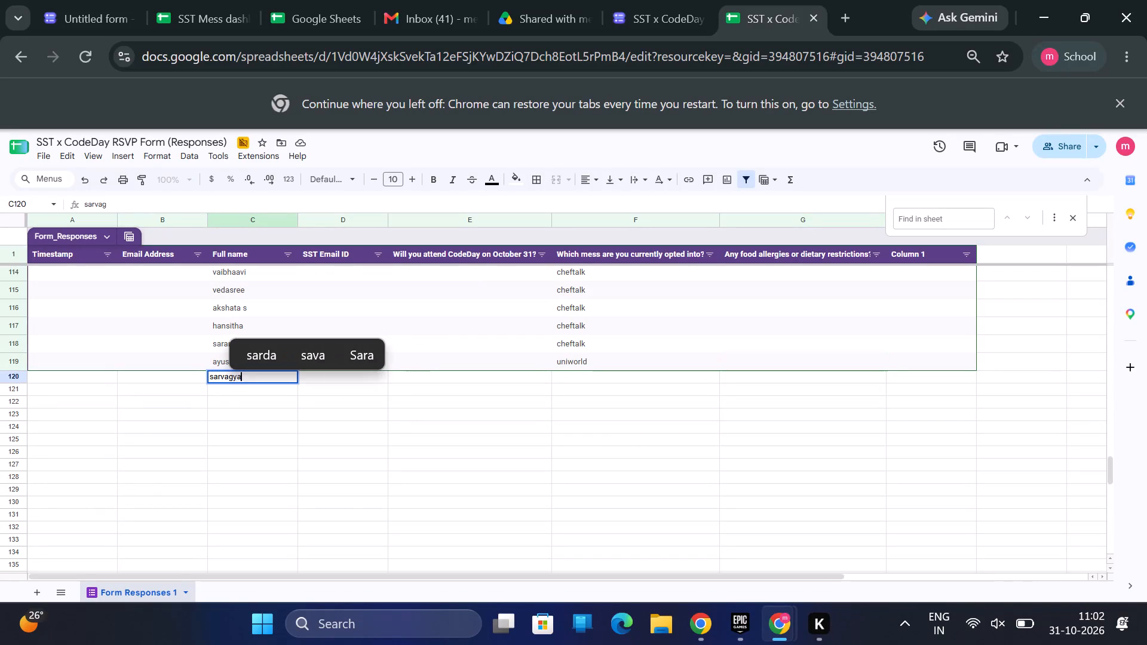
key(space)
click(578, 379)
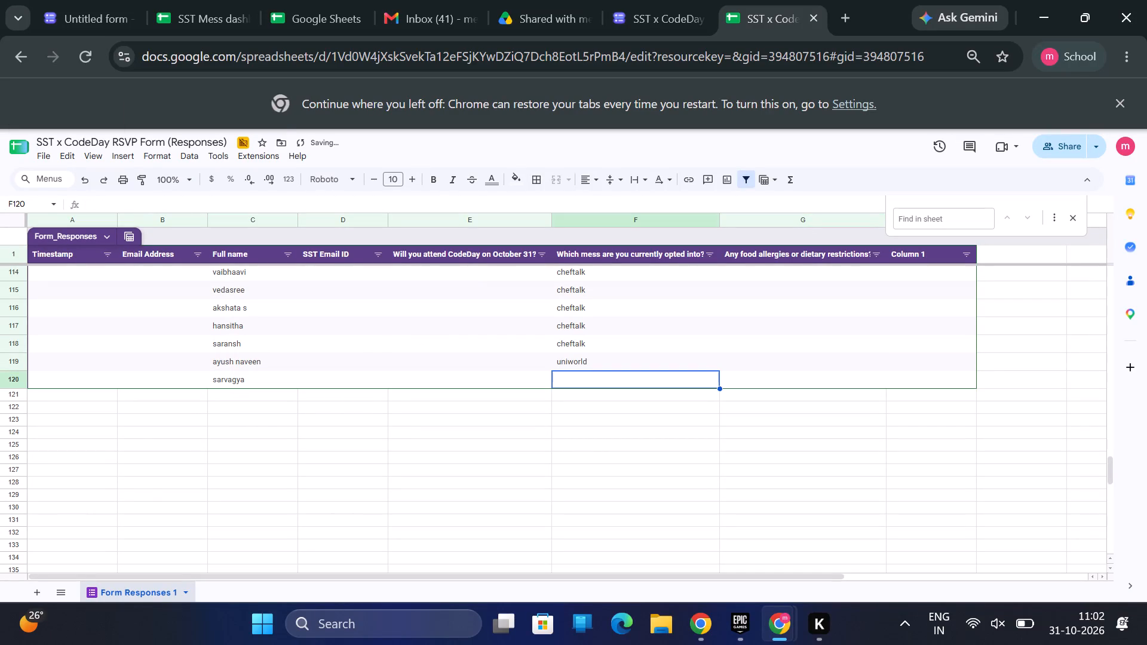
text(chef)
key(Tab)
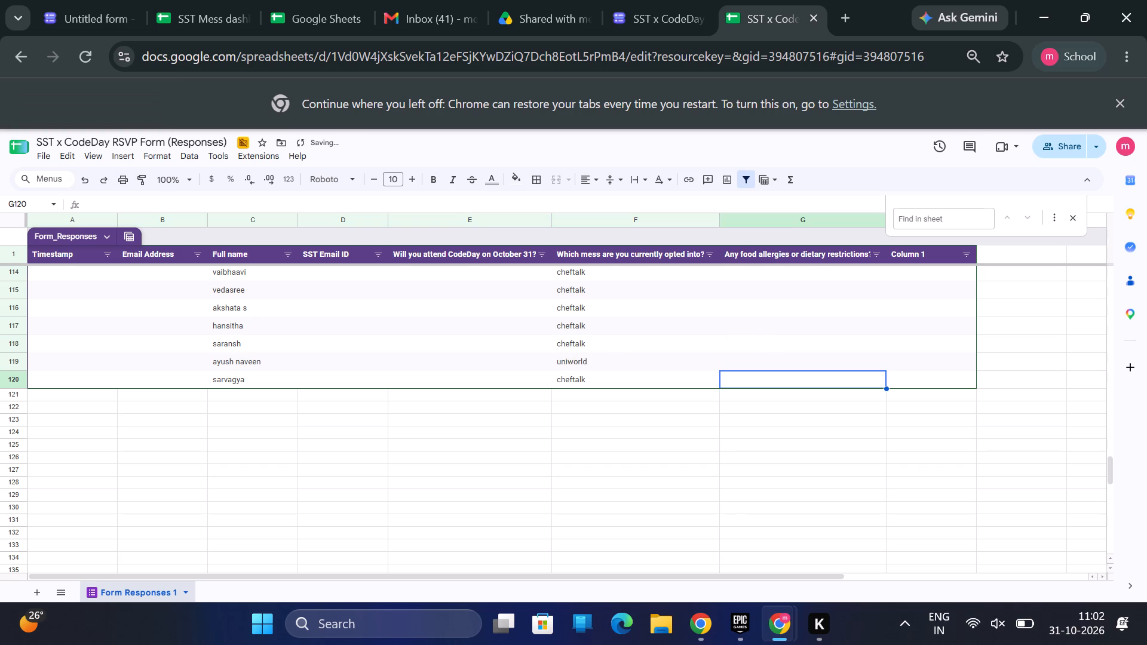
Select the empty Full name cell in row 121 for another attendee entry.
click(223, 395)
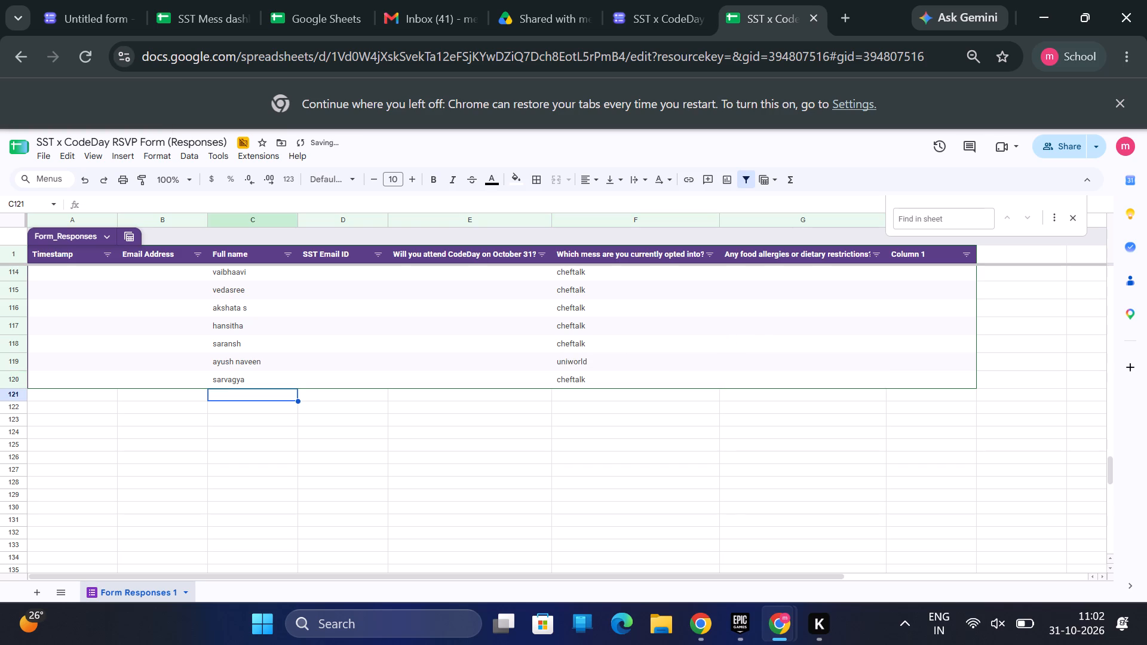